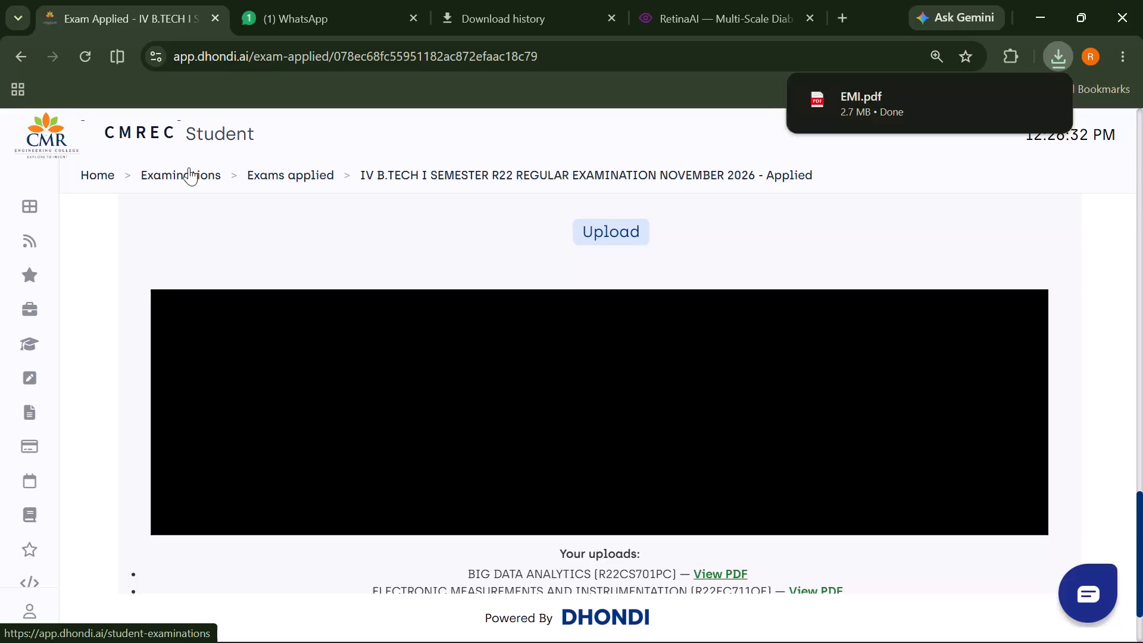
Open the IV B.TECH I SEM R22 MID II exam page from the mid examinations list.
{"action": "left_click", "coordinate": [189, 167]}
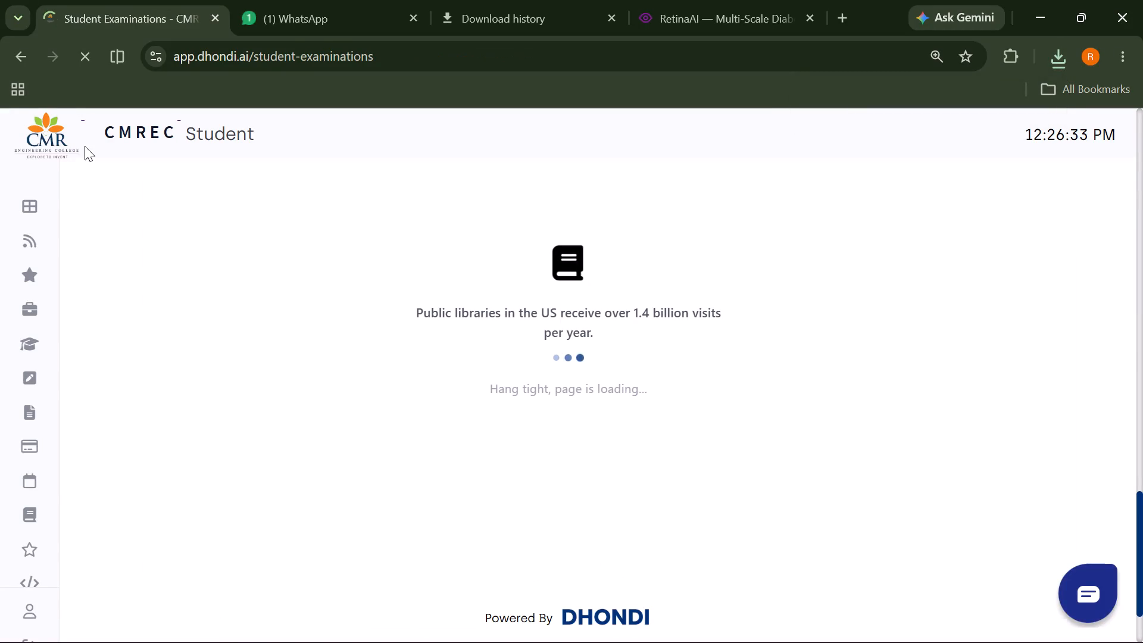
{"action": "left_click", "coordinate": [172, 259]}
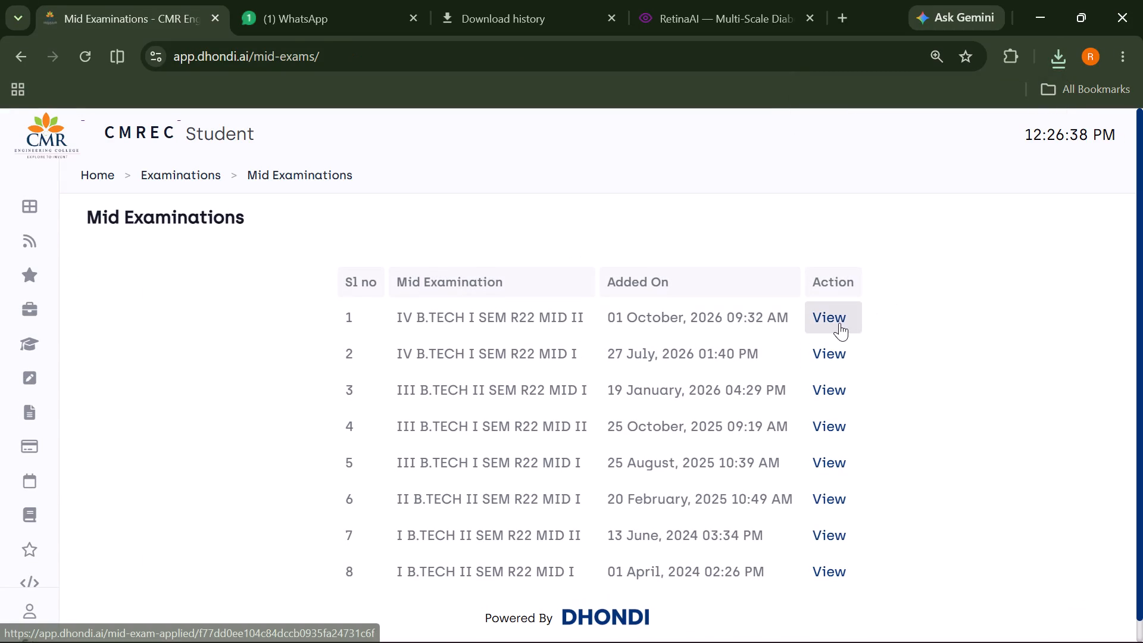
{"action": "left_click", "coordinate": [839, 321]}
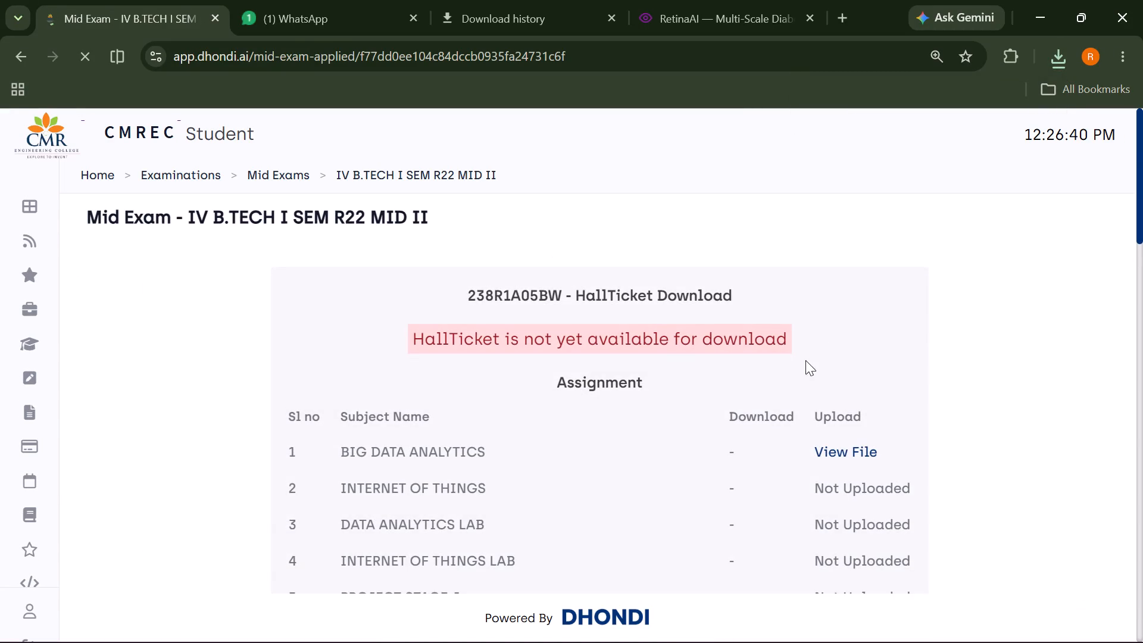
Upload EMI.pdf from Downloads as the assignment for the course ELECTRONIC MEASUREMENTS AND INSTRUMENTATION.
{"action": "scroll", "coordinate": [688, 515], "scroll_direction": "down", "scroll_amount": 2}
{"action": "scroll", "coordinate": [690, 444], "scroll_direction": "down", "scroll_amount": 1}
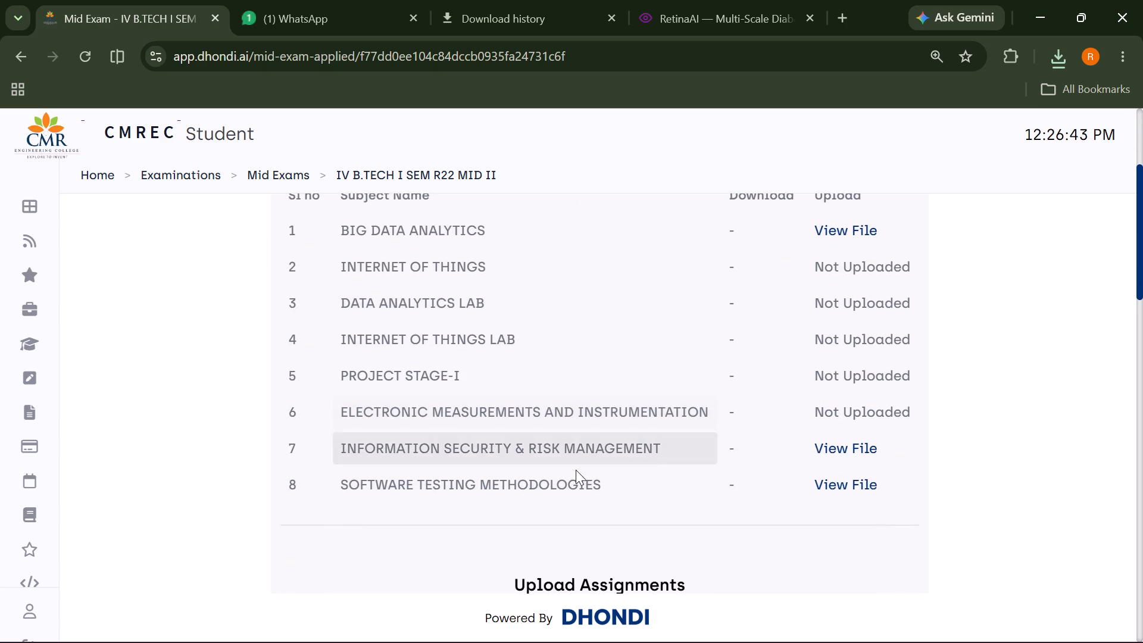
{"action": "scroll", "coordinate": [580, 504], "scroll_direction": "down", "scroll_amount": 4}
{"action": "left_click", "coordinate": [596, 394]}
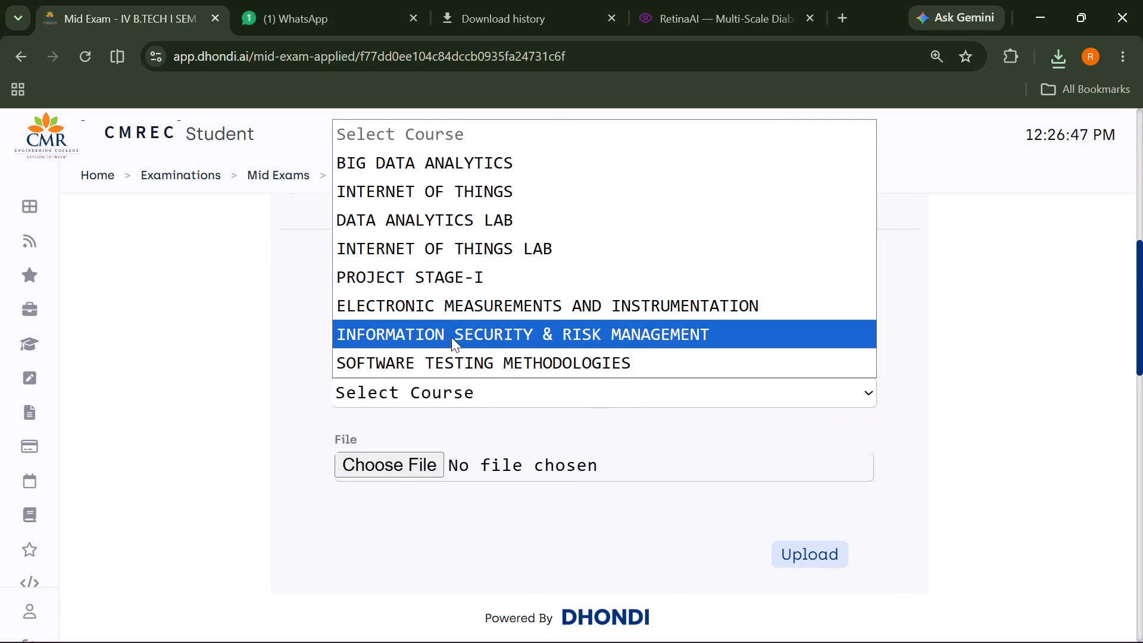
{"action": "left_click", "coordinate": [460, 310]}
{"action": "left_click", "coordinate": [403, 462]}
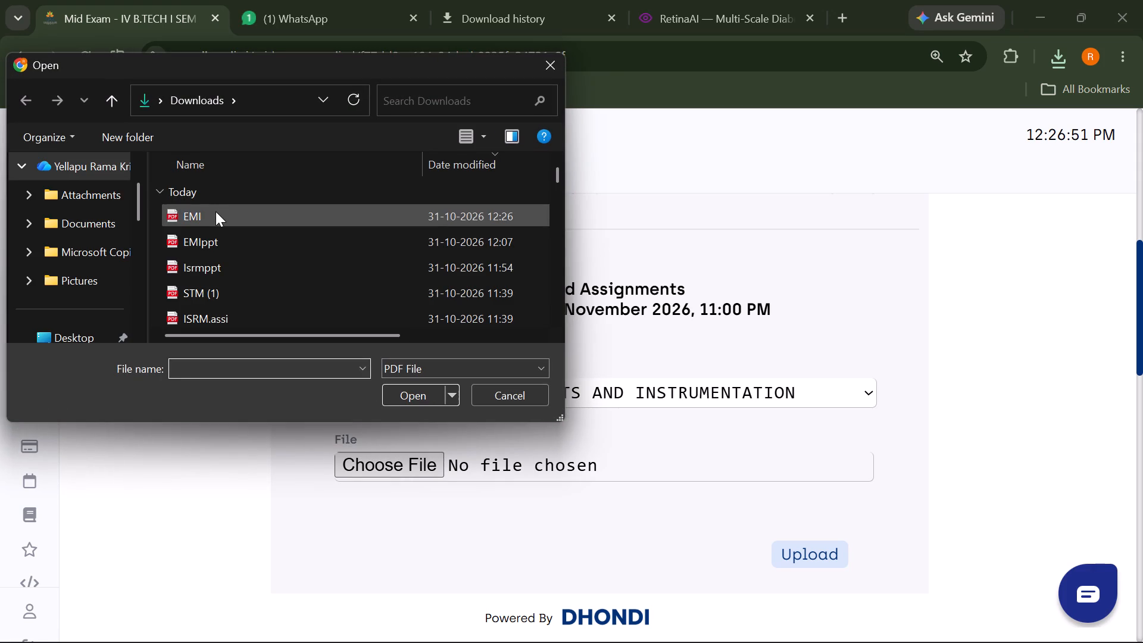
{"action": "left_click", "coordinate": [216, 211]}
{"action": "left_click", "coordinate": [415, 405]}
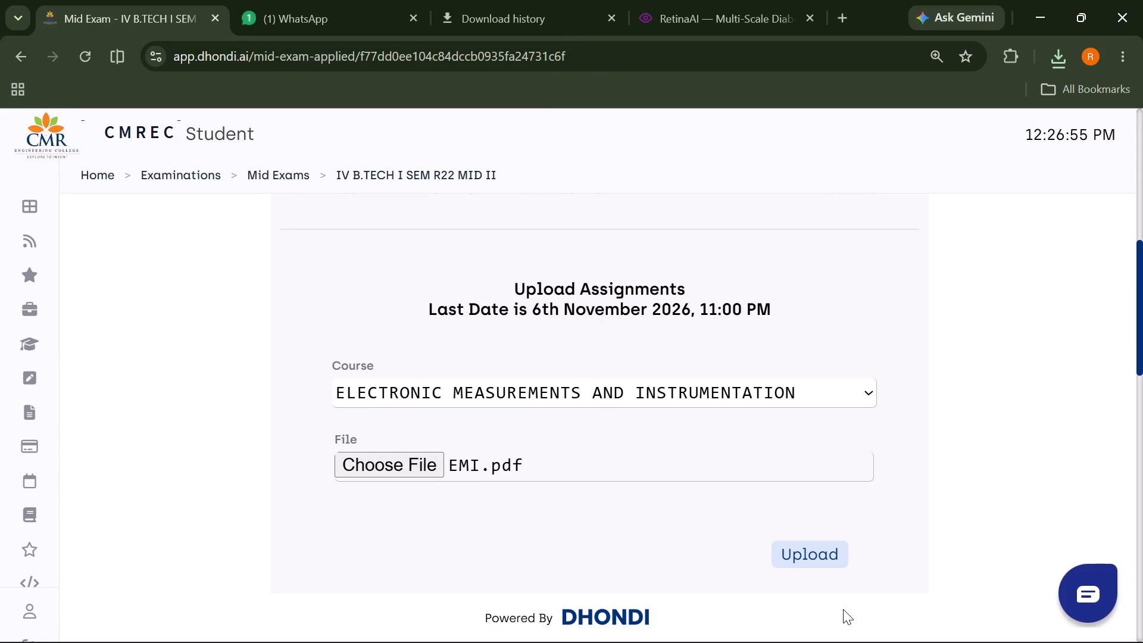
{"action": "left_click", "coordinate": [803, 557]}
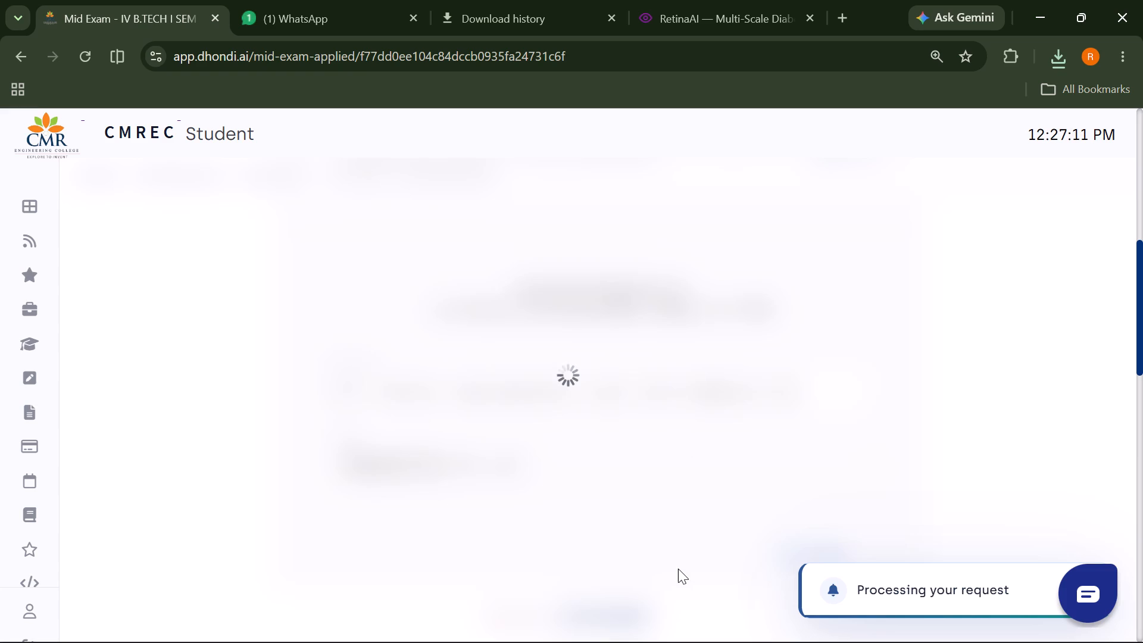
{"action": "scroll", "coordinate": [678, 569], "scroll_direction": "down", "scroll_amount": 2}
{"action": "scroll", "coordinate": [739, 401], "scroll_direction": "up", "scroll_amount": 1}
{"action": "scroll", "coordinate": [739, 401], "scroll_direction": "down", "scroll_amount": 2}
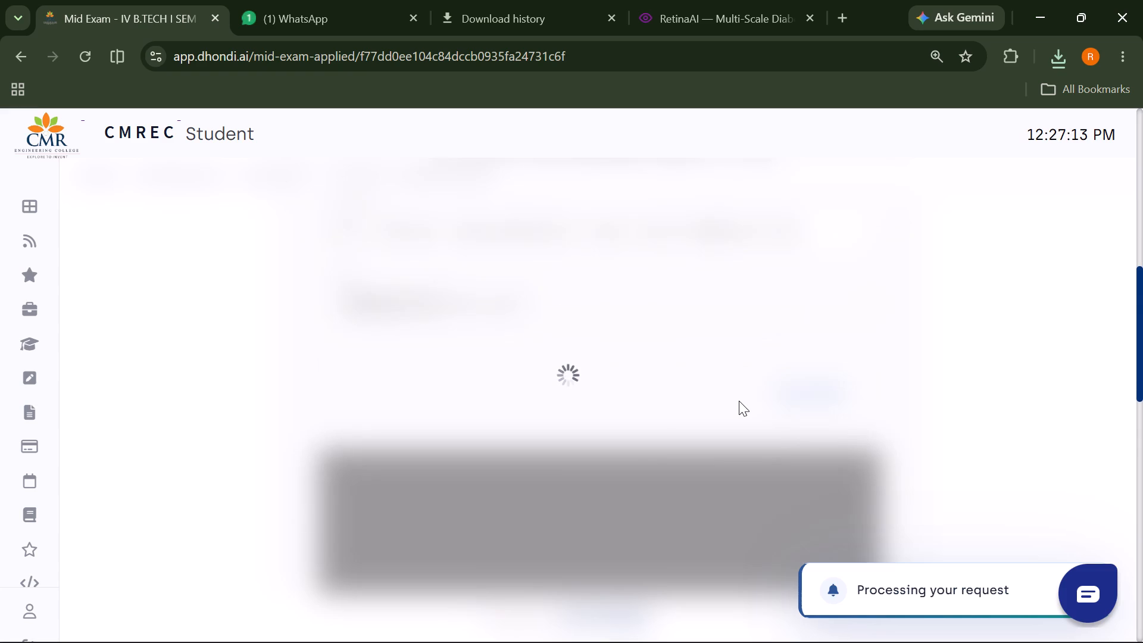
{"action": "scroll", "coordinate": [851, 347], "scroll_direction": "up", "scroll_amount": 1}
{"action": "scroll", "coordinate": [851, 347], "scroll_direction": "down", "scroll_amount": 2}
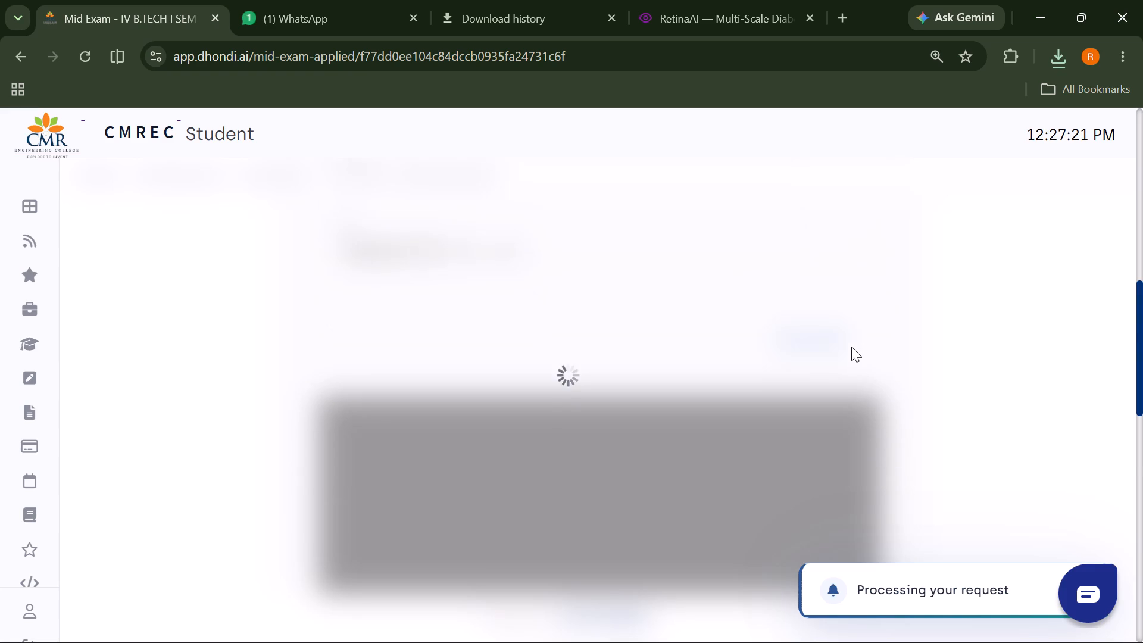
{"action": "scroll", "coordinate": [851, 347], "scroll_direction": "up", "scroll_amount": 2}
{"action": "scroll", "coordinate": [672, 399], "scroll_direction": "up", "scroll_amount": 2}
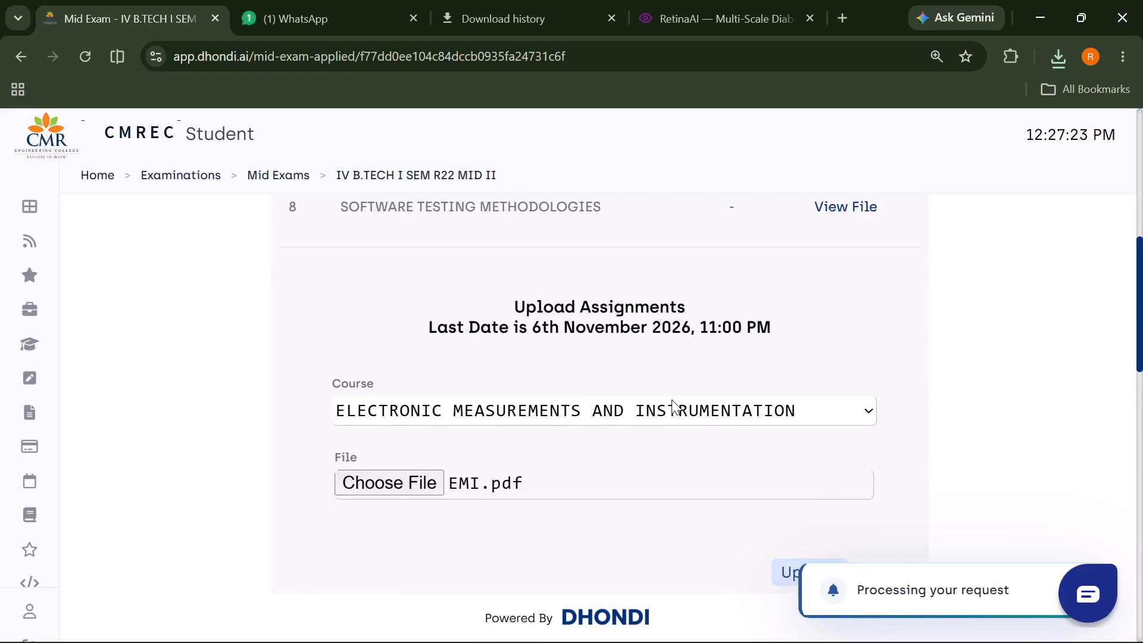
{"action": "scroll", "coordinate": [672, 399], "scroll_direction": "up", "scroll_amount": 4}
Reload the mid exam page and check the upload status of the subjects in the Assignment table.
{"action": "left_click", "coordinate": [86, 48]}
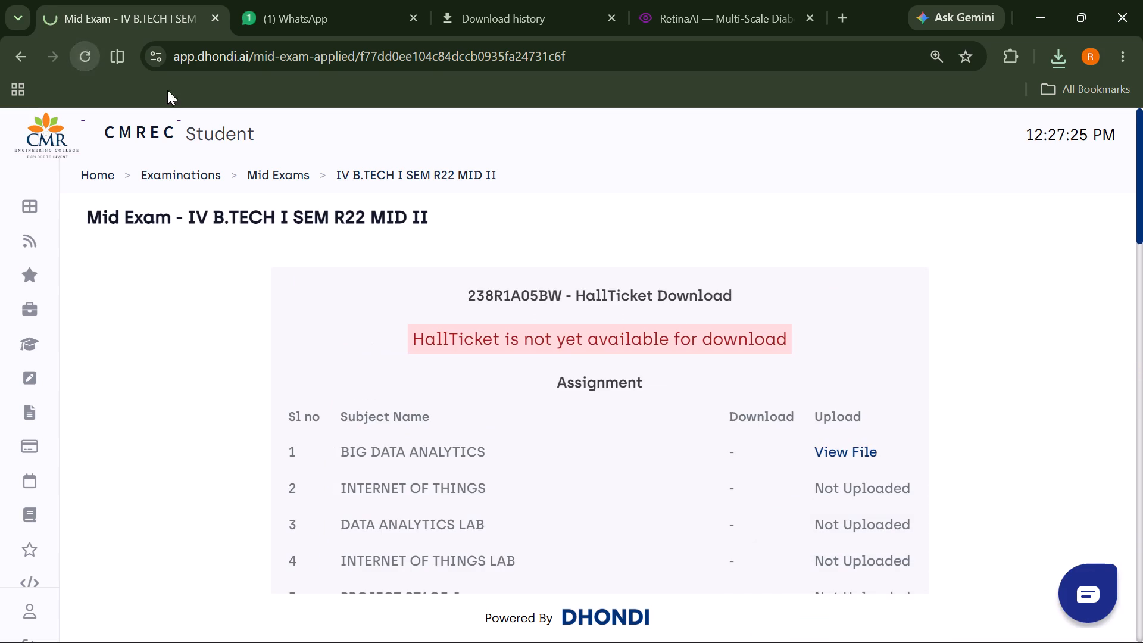
{"action": "scroll", "coordinate": [549, 350], "scroll_direction": "down", "scroll_amount": 1}
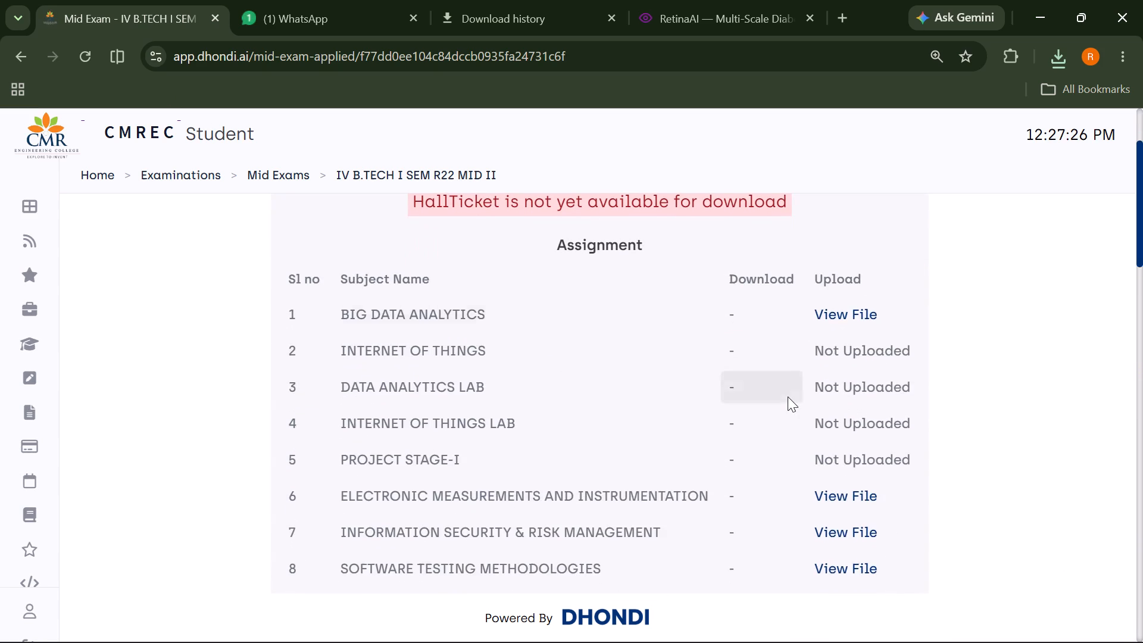
{"action": "scroll", "coordinate": [788, 397], "scroll_direction": "down", "scroll_amount": 1}
{"action": "scroll", "coordinate": [663, 392], "scroll_direction": "up", "scroll_amount": 3}
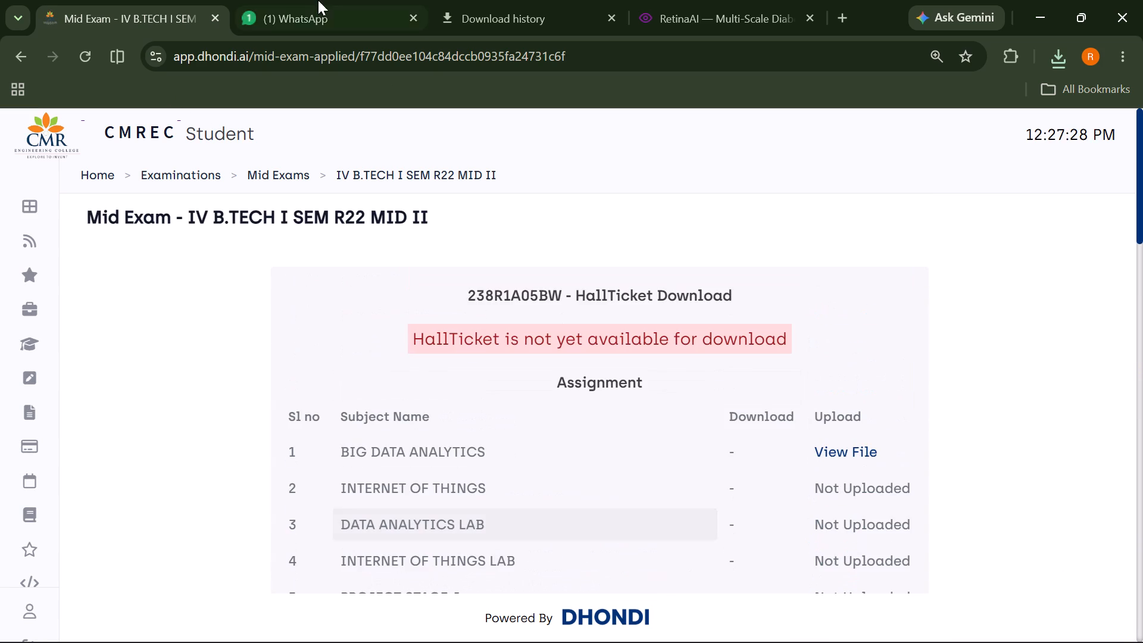
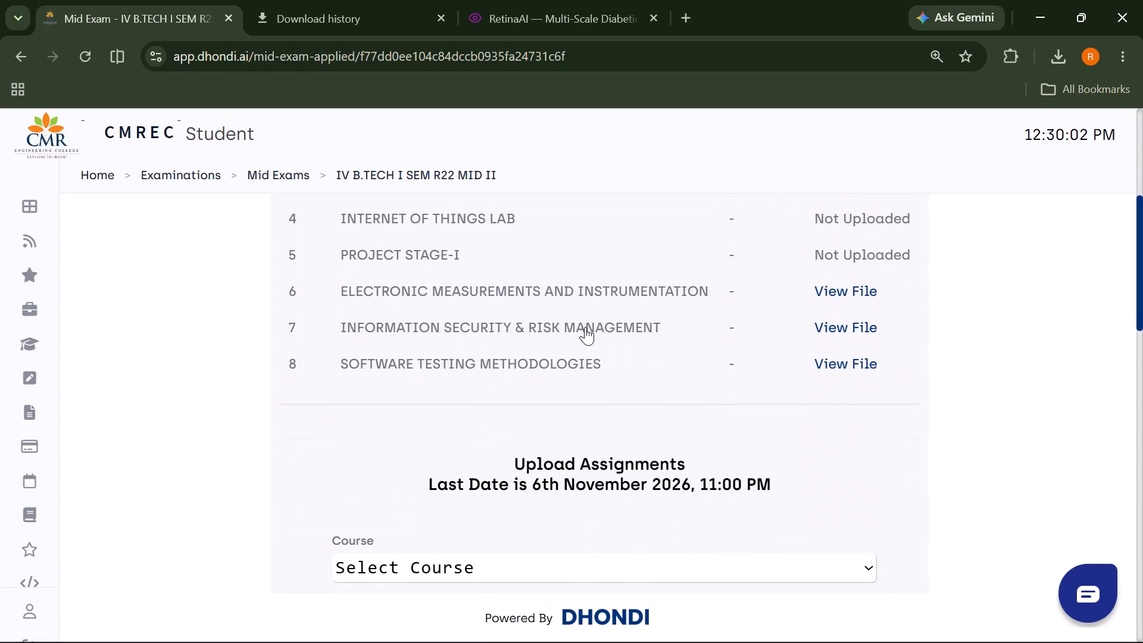
Return to the student portal's home dashboard and look over the Main Exam Application notice.
{"action": "scroll", "coordinate": [585, 327], "scroll_direction": "up", "scroll_amount": 2}
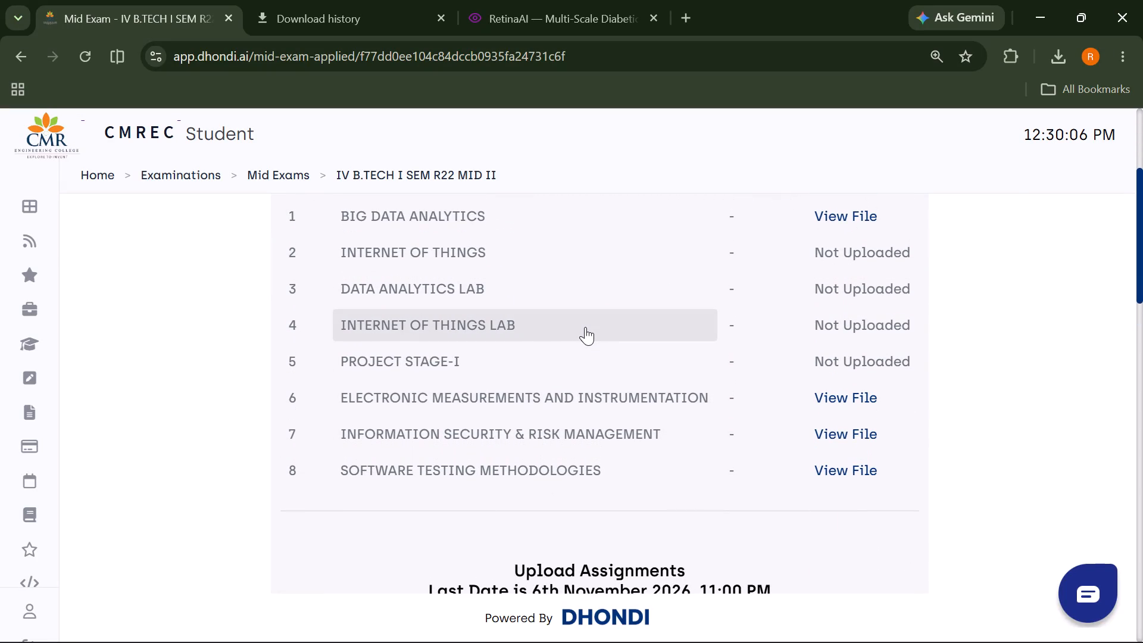
{"action": "scroll", "coordinate": [823, 414], "scroll_direction": "up", "scroll_amount": 1}
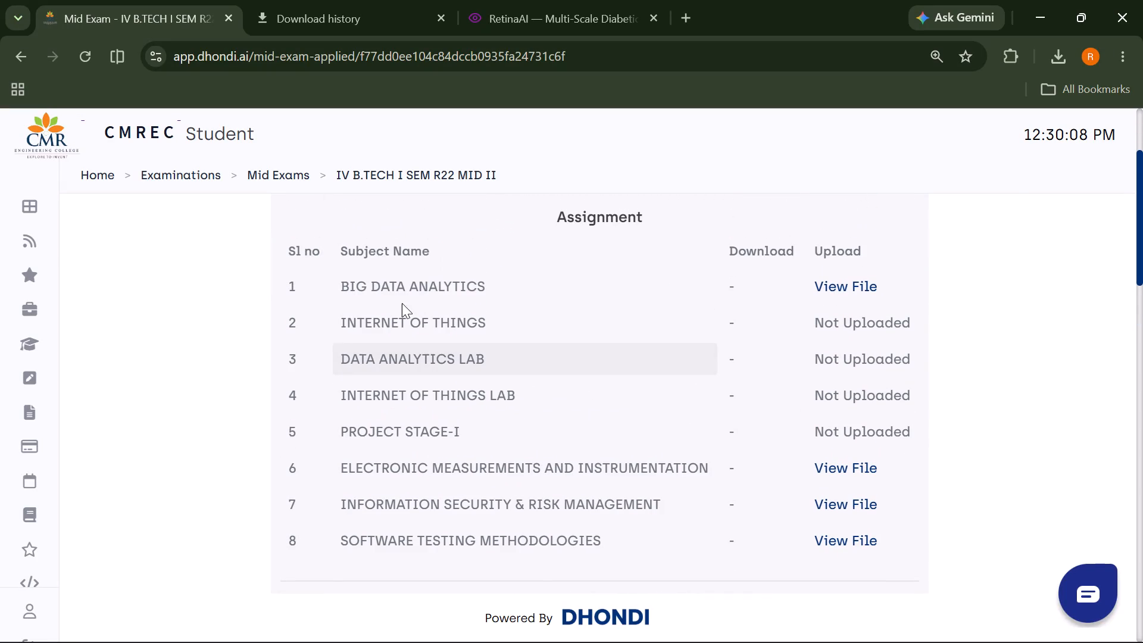
{"action": "left_click", "coordinate": [102, 176]}
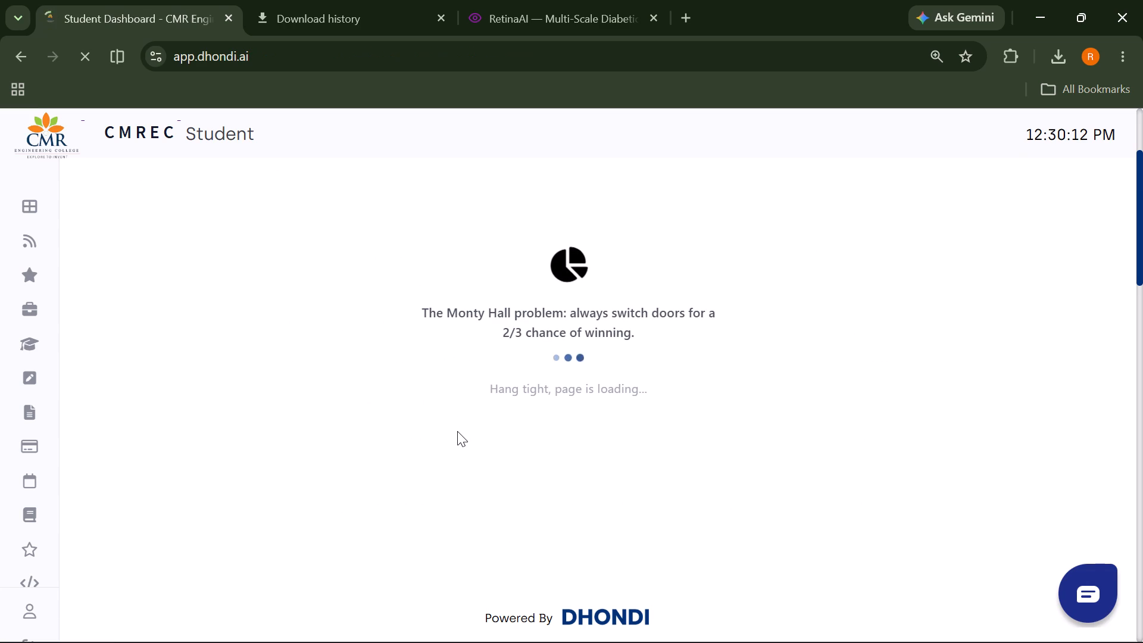
{"action": "scroll", "coordinate": [457, 431], "scroll_direction": "down", "scroll_amount": 3}
{"action": "scroll", "coordinate": [233, 219], "scroll_direction": "up", "scroll_amount": 2}
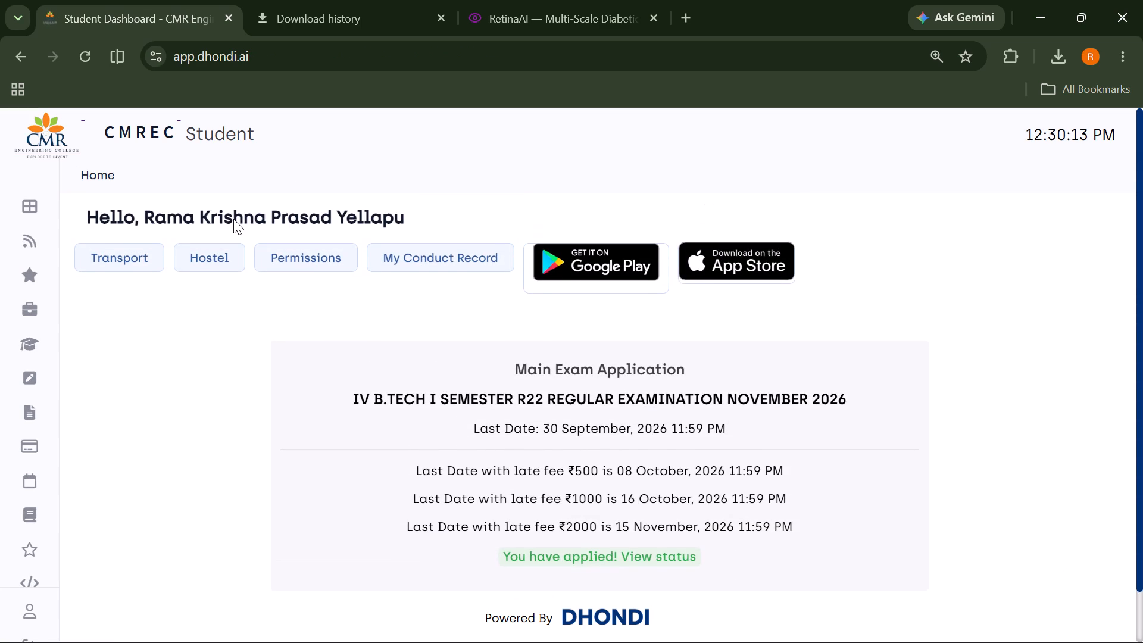
{"action": "scroll", "coordinate": [344, 374], "scroll_direction": "down", "scroll_amount": 1}
{"action": "scroll", "coordinate": [286, 348], "scroll_direction": "up", "scroll_amount": 1}
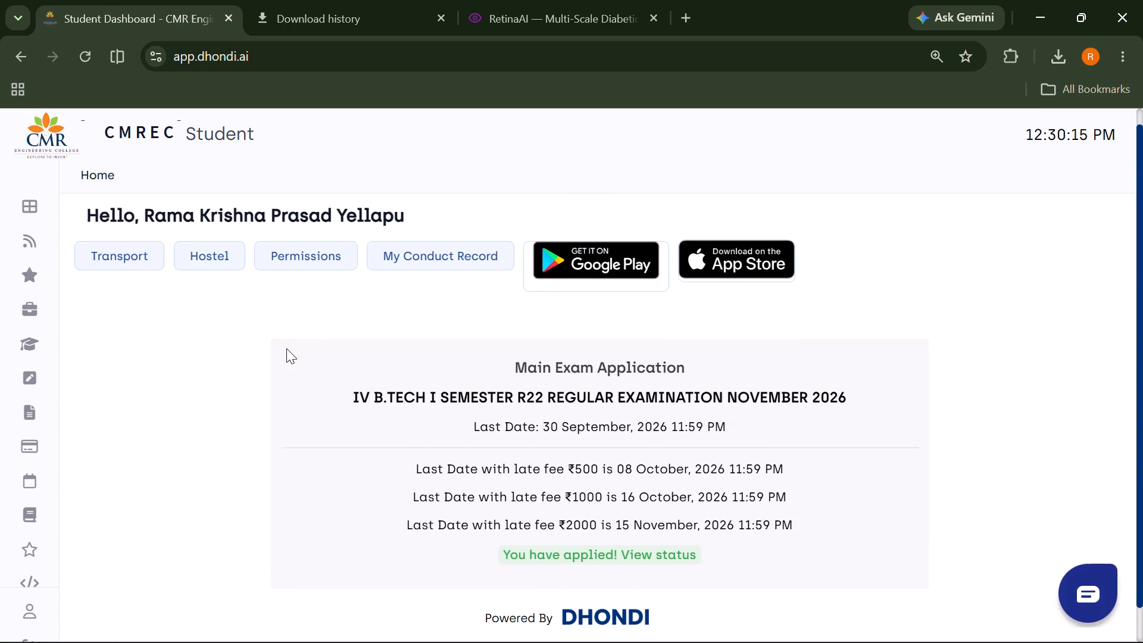
{"action": "scroll", "coordinate": [286, 348], "scroll_direction": "up", "scroll_amount": 1}
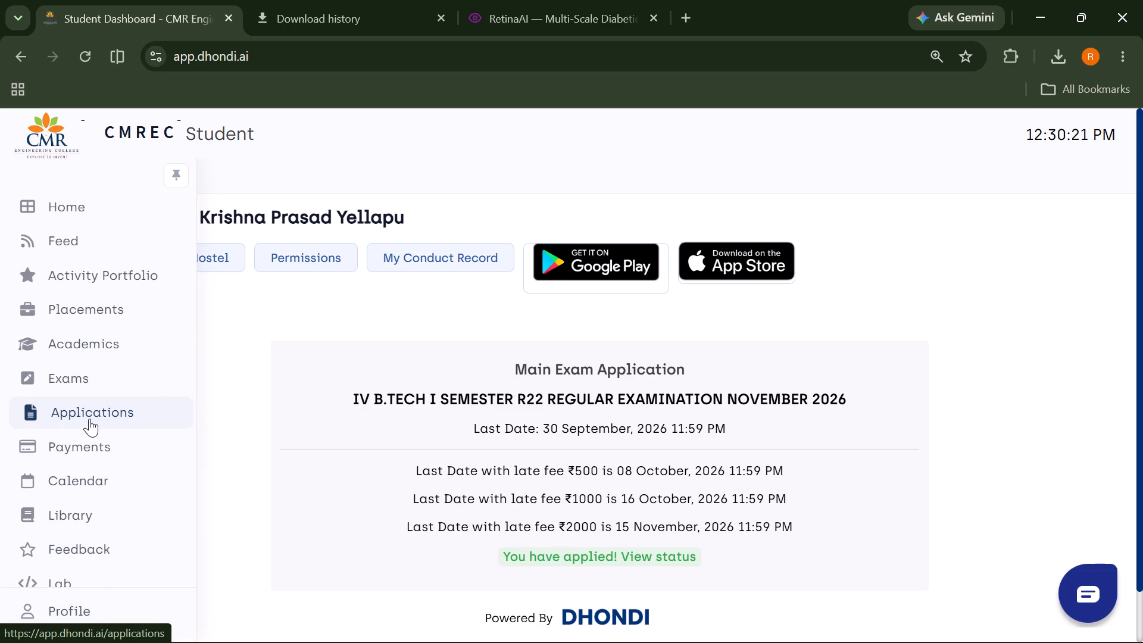
Open the IV B.TECH I SEMESTER R22 REGULAR EXAMINATION NOVEMBER 2026 application from the main exams applied list.
{"action": "left_click", "coordinate": [65, 366]}
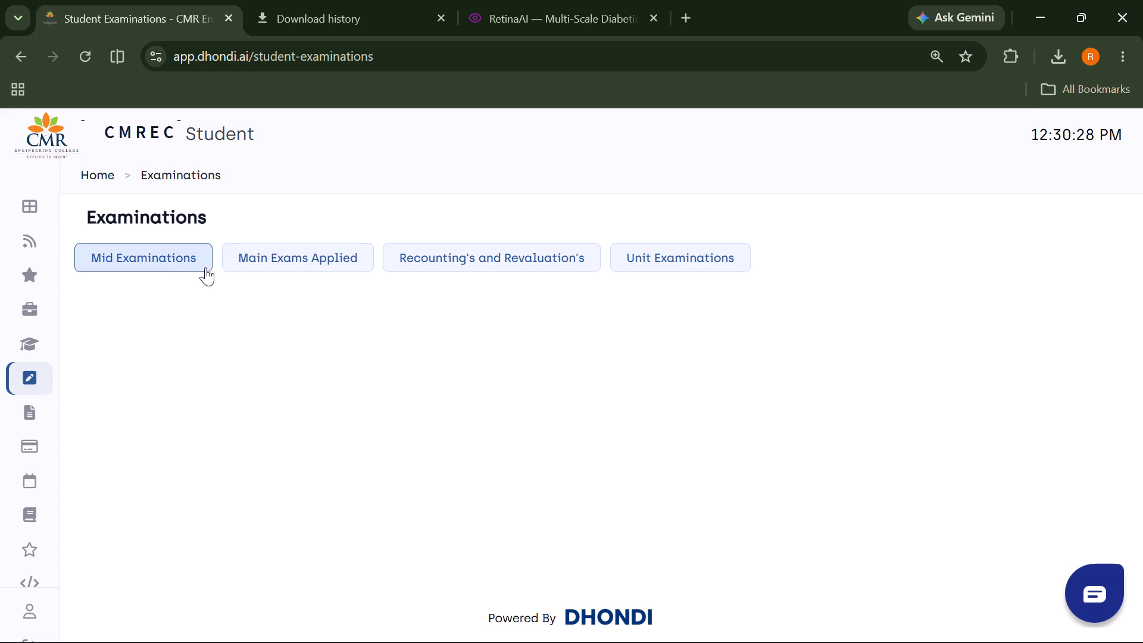
{"action": "left_click", "coordinate": [308, 269]}
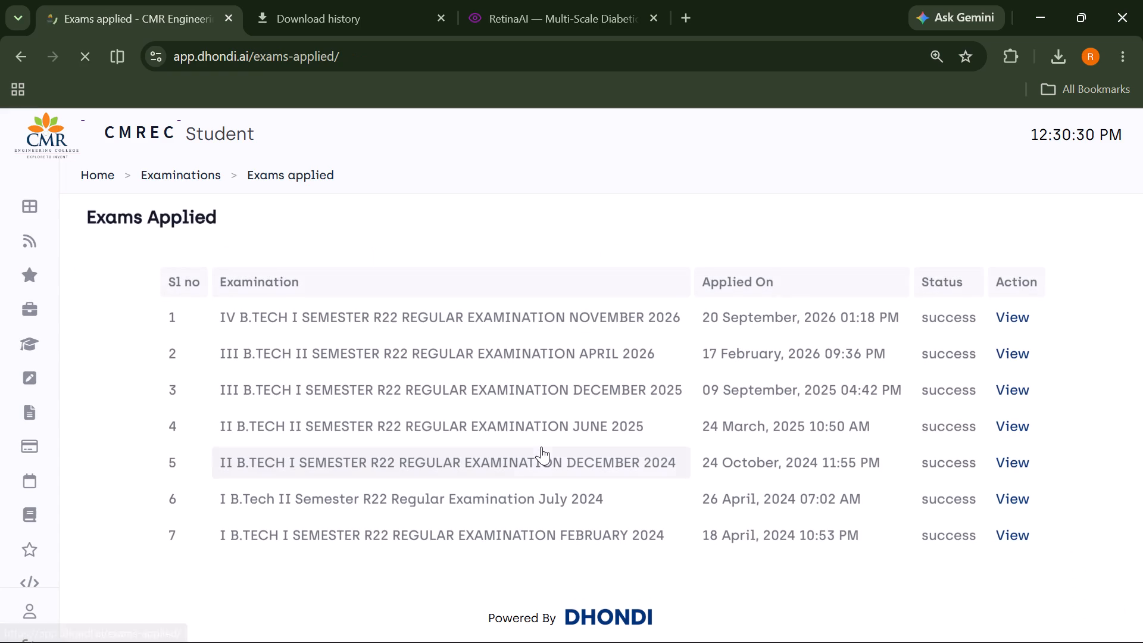
{"action": "scroll", "coordinate": [541, 447], "scroll_direction": "down", "scroll_amount": 2}
{"action": "left_click", "coordinate": [1014, 310]}
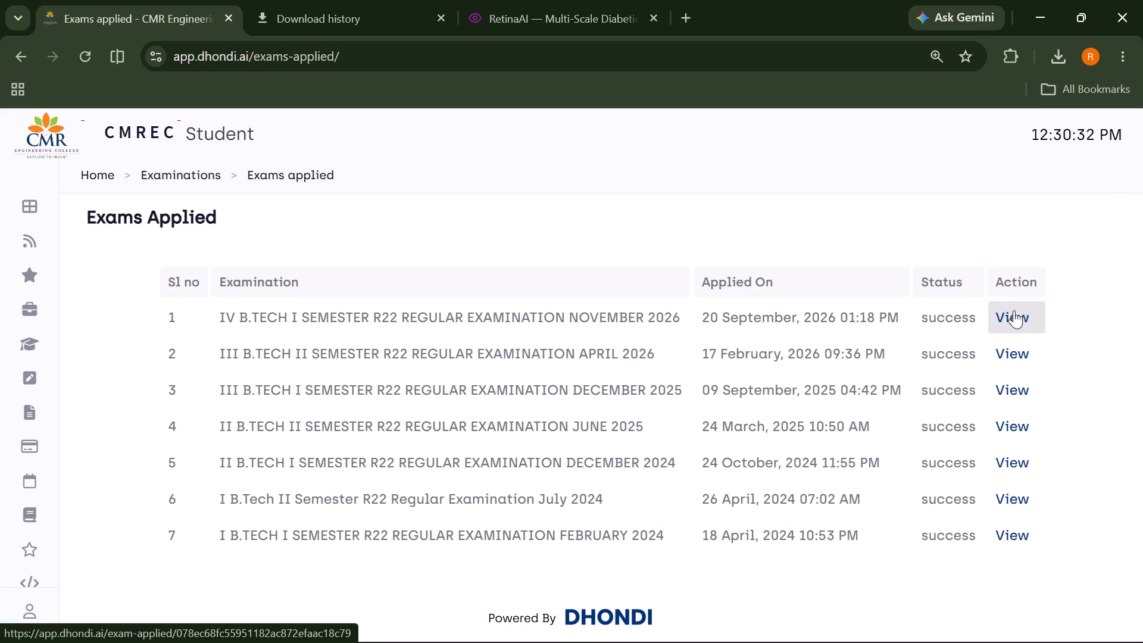
Examine the exam page's timetable and existing uploads, and the subject choices under Seminar Upload (Theory Subjects).
{"action": "scroll", "coordinate": [766, 430], "scroll_direction": "down", "scroll_amount": 4}
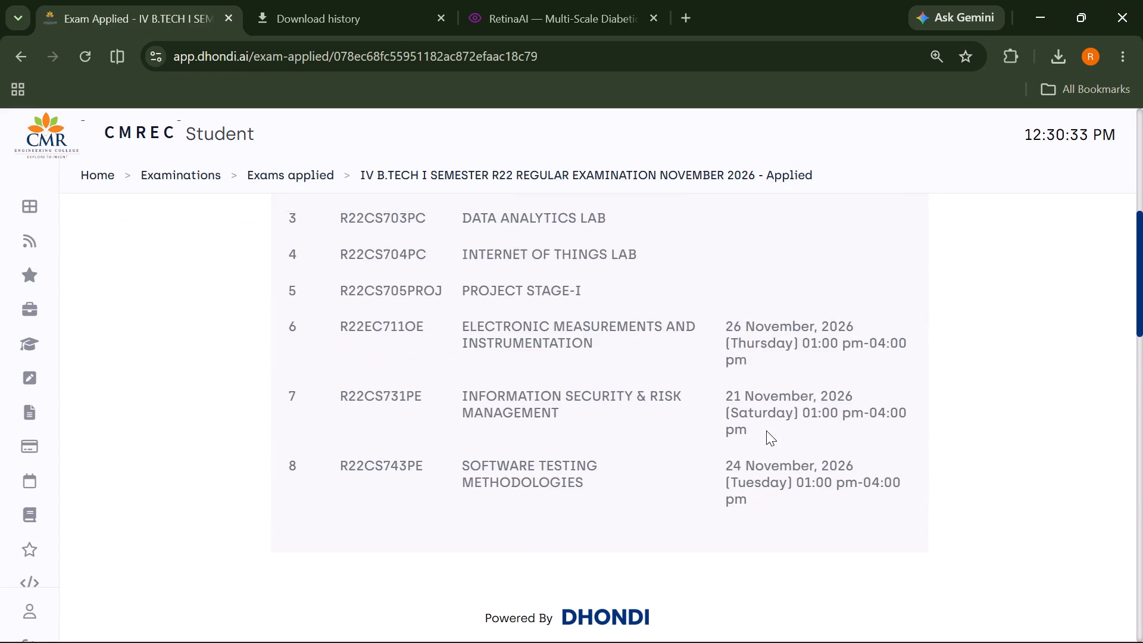
{"action": "scroll", "coordinate": [766, 430], "scroll_direction": "down", "scroll_amount": 7}
{"action": "scroll", "coordinate": [707, 515], "scroll_direction": "down", "scroll_amount": 1}
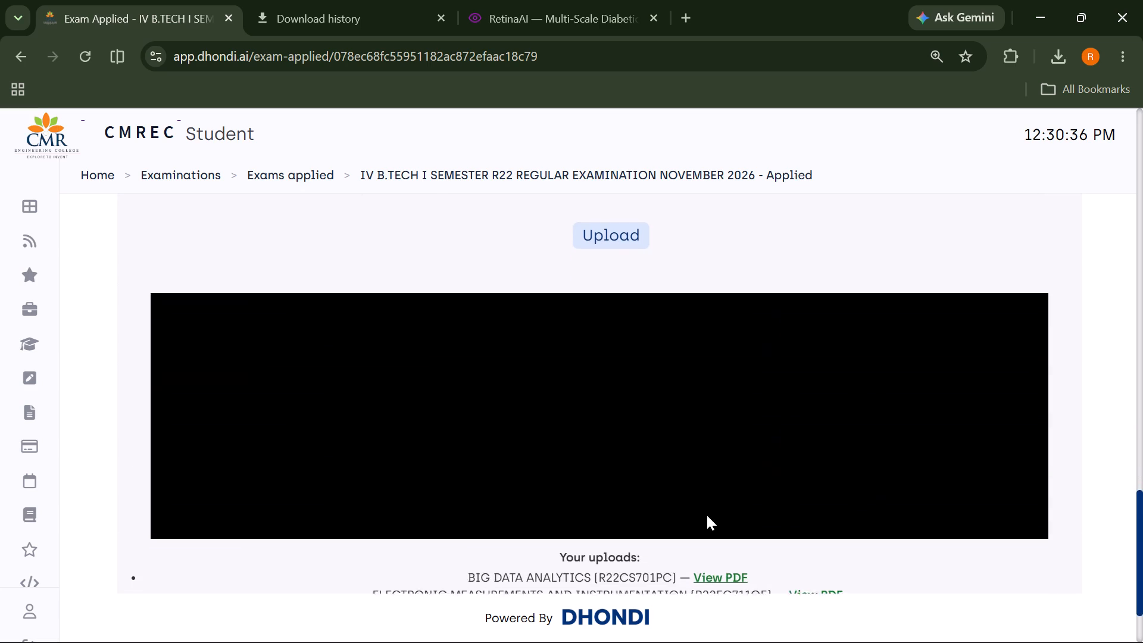
{"action": "scroll", "coordinate": [707, 515], "scroll_direction": "down", "scroll_amount": 2}
{"action": "scroll", "coordinate": [667, 393], "scroll_direction": "up", "scroll_amount": 4}
{"action": "scroll", "coordinate": [574, 368], "scroll_direction": "up", "scroll_amount": 1}
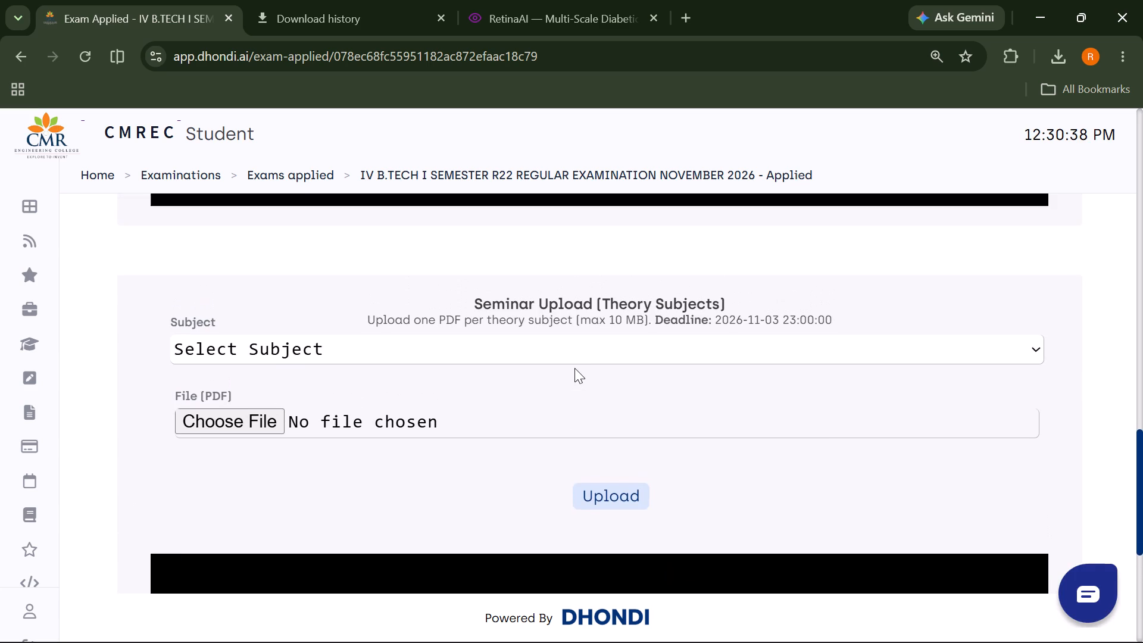
{"action": "left_click", "coordinate": [495, 350]}
{"action": "left_click", "coordinate": [495, 350]}
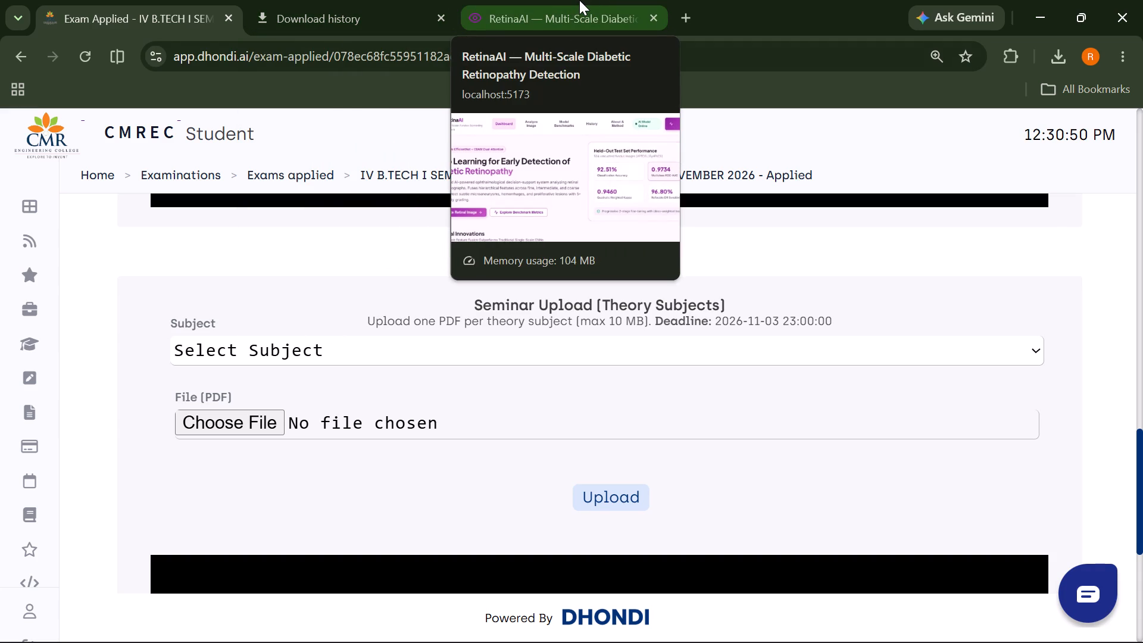
Switch to the RetinaAI site and look through its Analyze Image, Model Benchmarks, History and About & Method pages.
{"action": "left_click", "coordinate": [349, 8]}
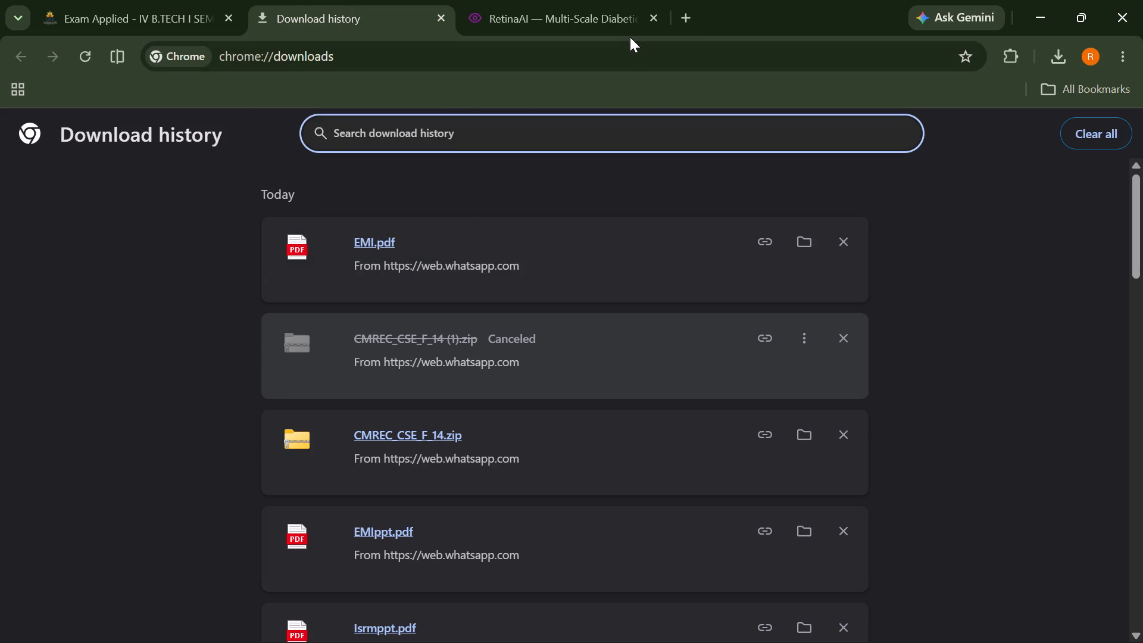
{"action": "left_click", "coordinate": [549, 0]}
{"action": "scroll", "coordinate": [416, 477], "scroll_direction": "right", "scroll_amount": 1}
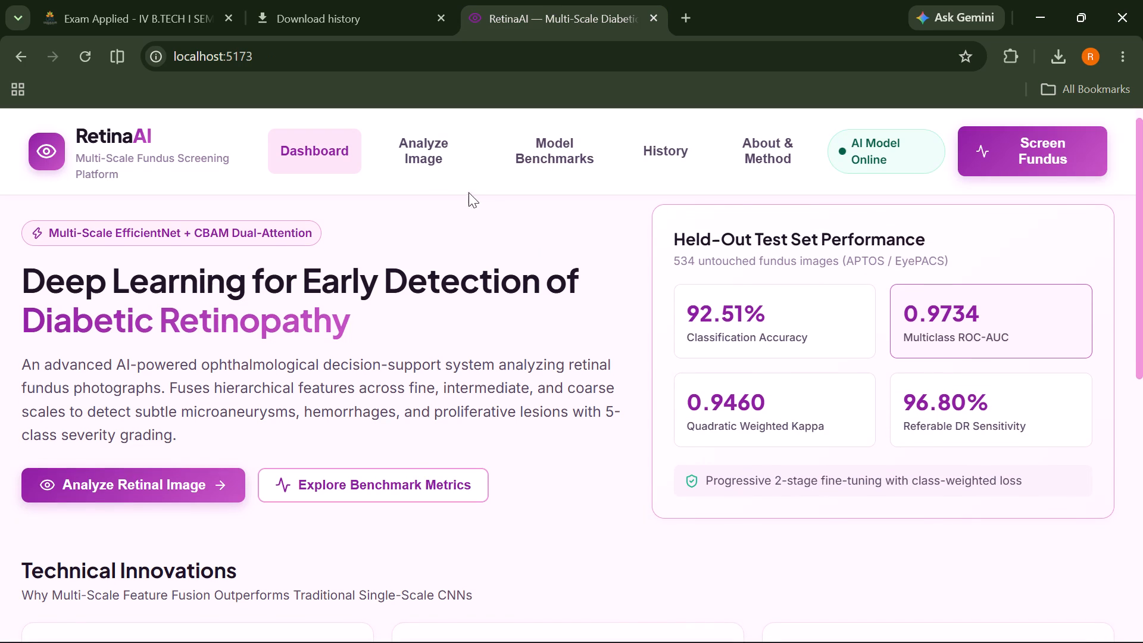
{"action": "left_click", "coordinate": [405, 116]}
{"action": "left_click", "coordinate": [428, 150]}
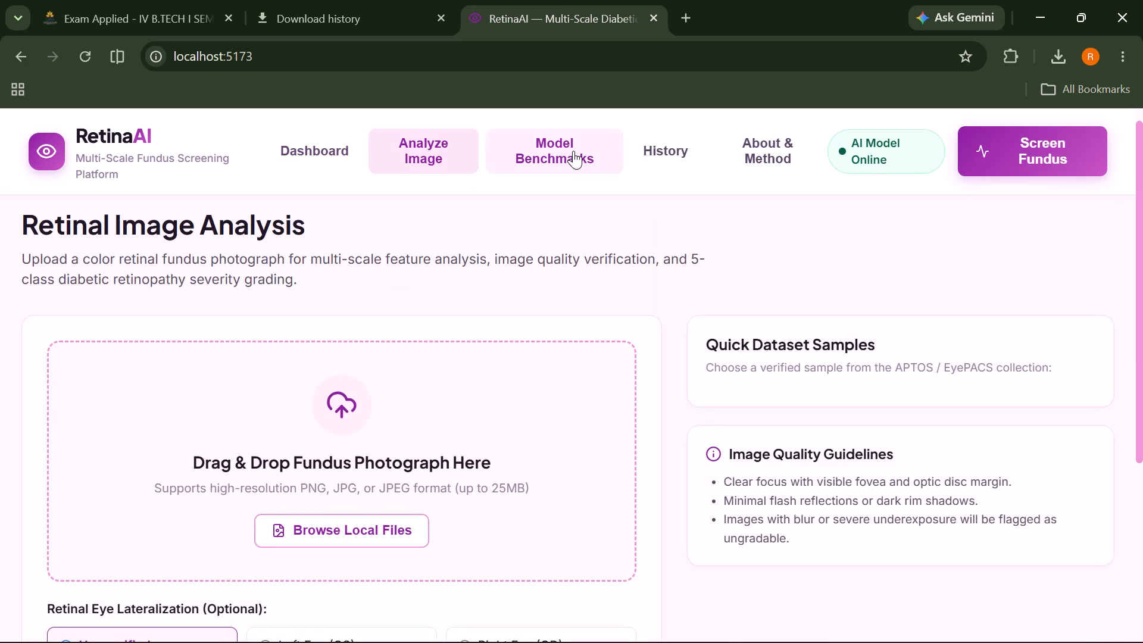
{"action": "left_click", "coordinate": [573, 151]}
{"action": "scroll", "coordinate": [518, 379], "scroll_direction": "down", "scroll_amount": 1}
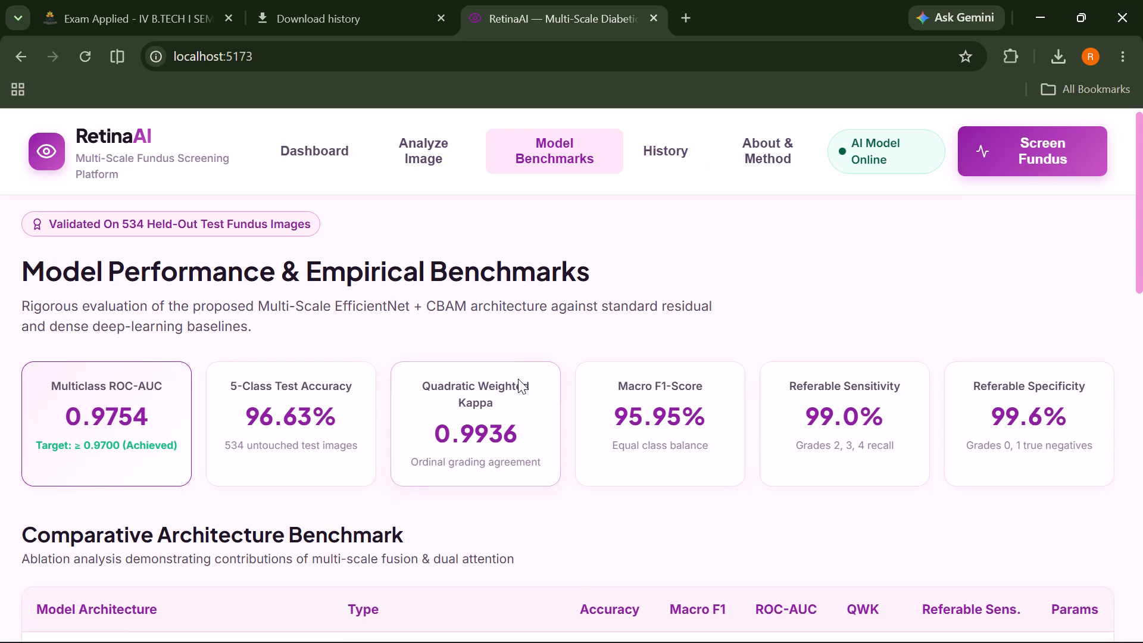
{"action": "scroll", "coordinate": [518, 379], "scroll_direction": "down", "scroll_amount": 1}
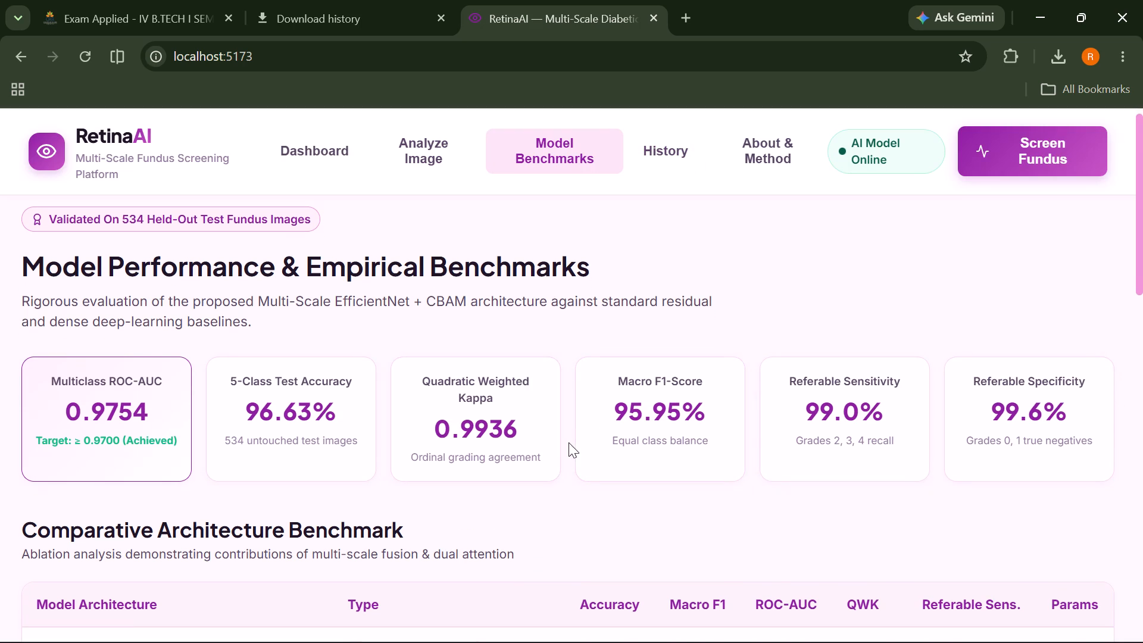
{"action": "scroll", "coordinate": [569, 442], "scroll_direction": "down", "scroll_amount": 4}
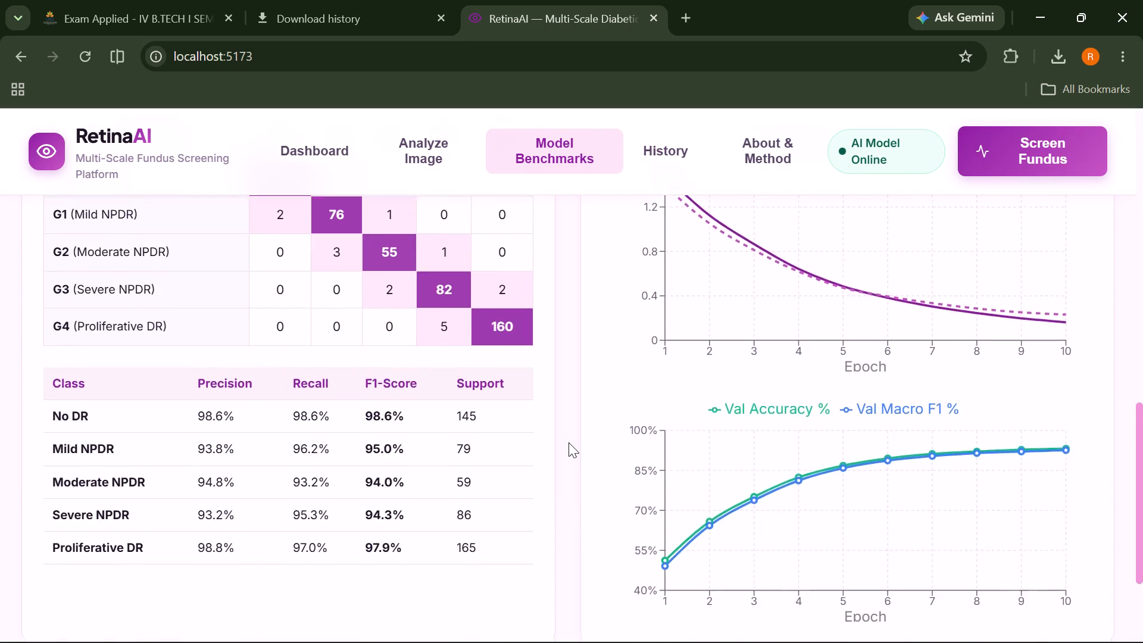
{"action": "scroll", "coordinate": [569, 442], "scroll_direction": "down", "scroll_amount": 1}
{"action": "left_click", "coordinate": [665, 150]}
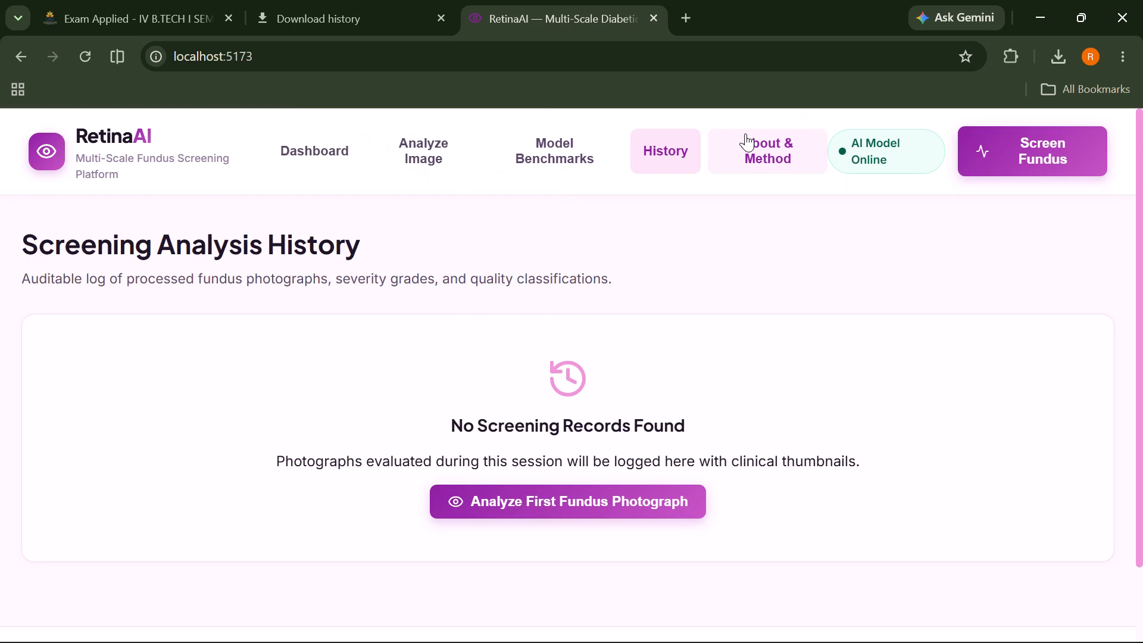
{"action": "left_click", "coordinate": [763, 137]}
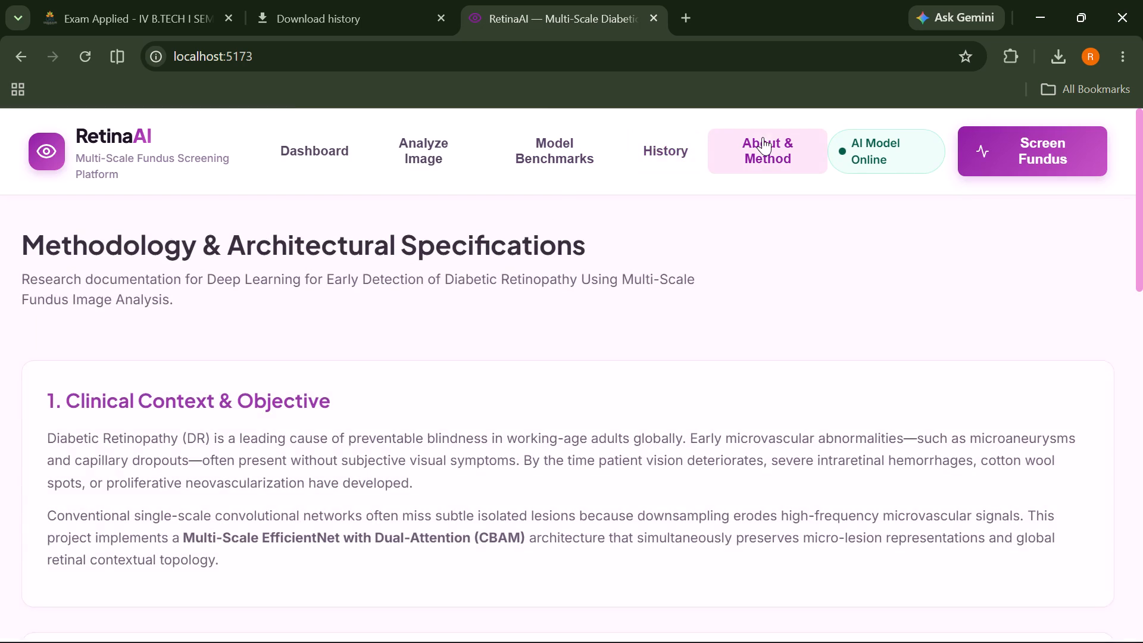
{"action": "left_click", "coordinate": [665, 145]}
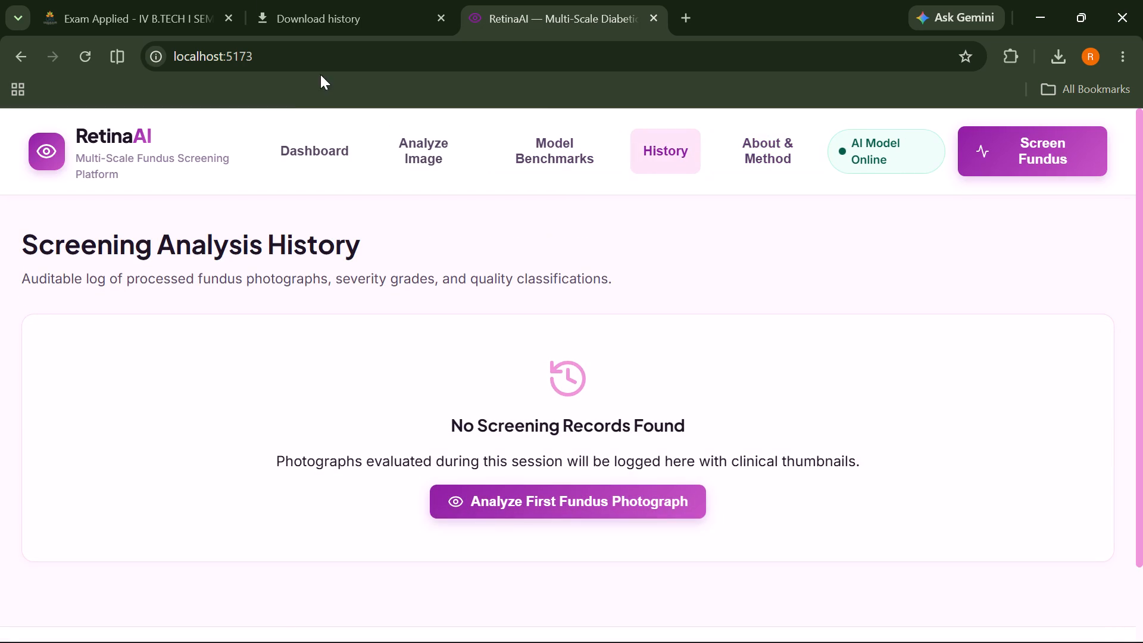
Go back to the applied exam page showing the Seminar Upload section on the student portal.
{"action": "left_click", "coordinate": [260, 0]}
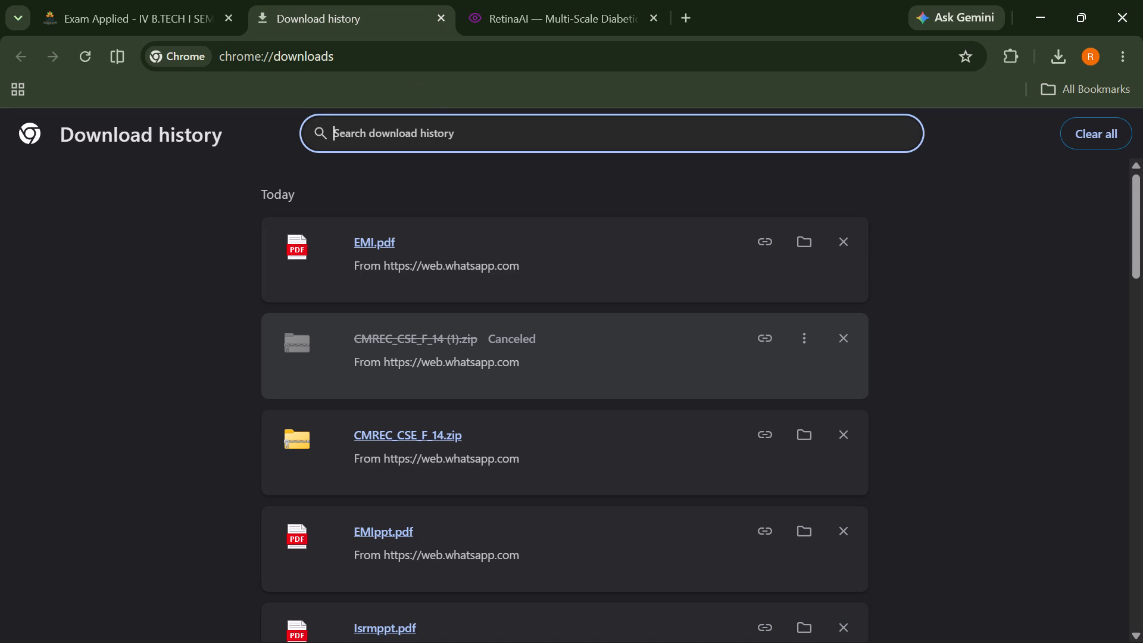
{"action": "left_click", "coordinate": [111, 0]}
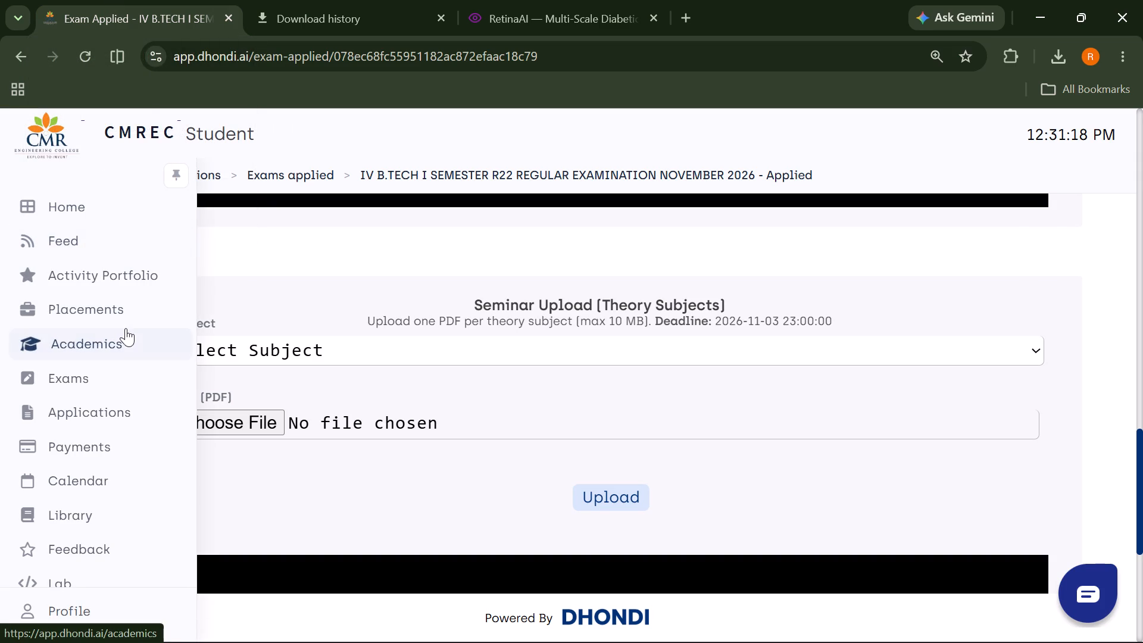
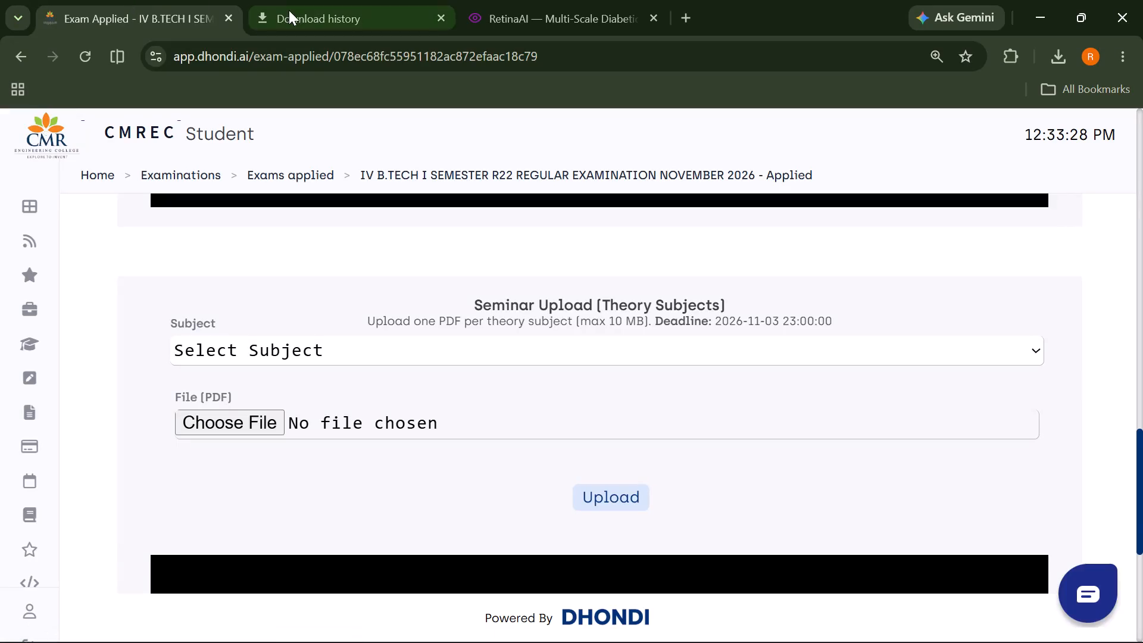
Switch to the Downloads folder and open the Banking_Transaction_Analysis_PBL_Report_30pages document in Word.
{"action": "left_click", "coordinate": [289, 10]}
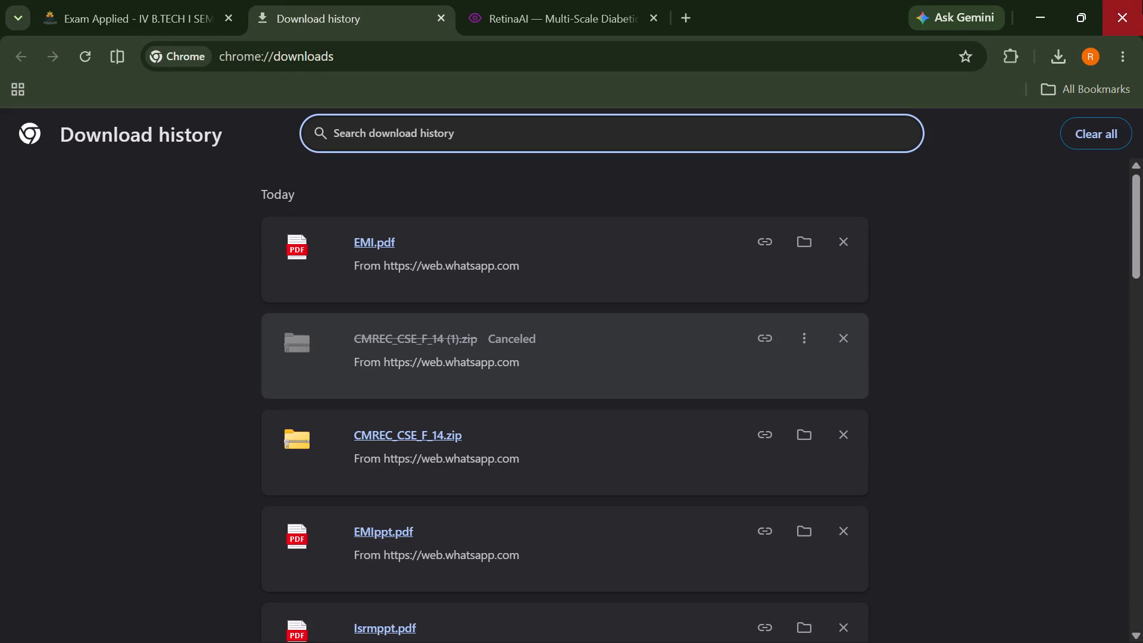
{"action": "left_click", "coordinate": [505, 0]}
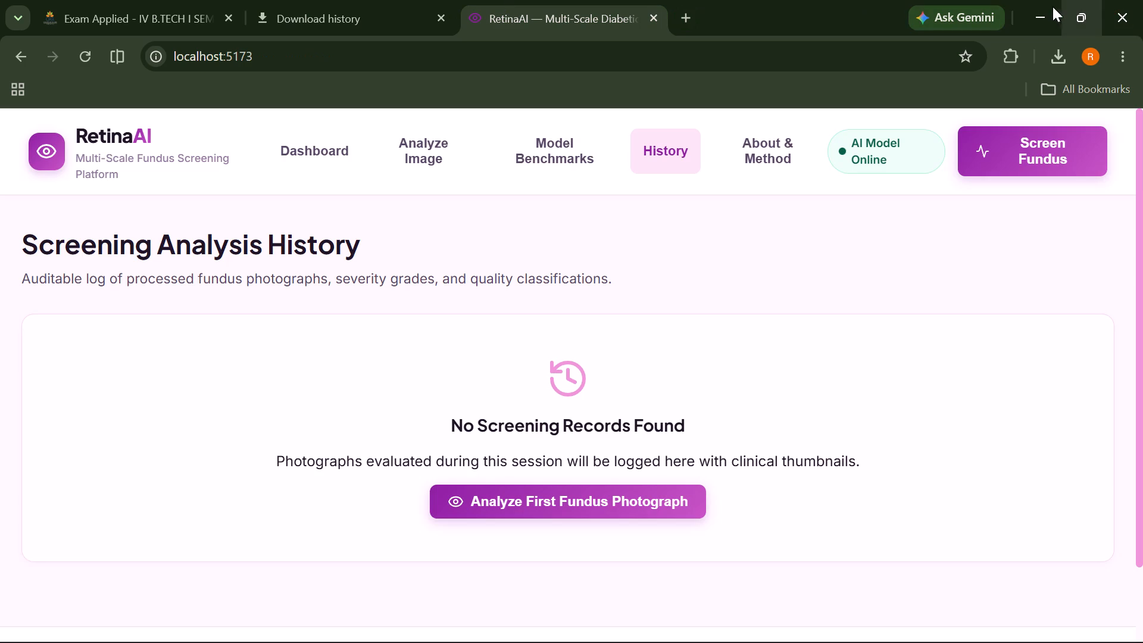
{"action": "left_click", "coordinate": [1048, 8]}
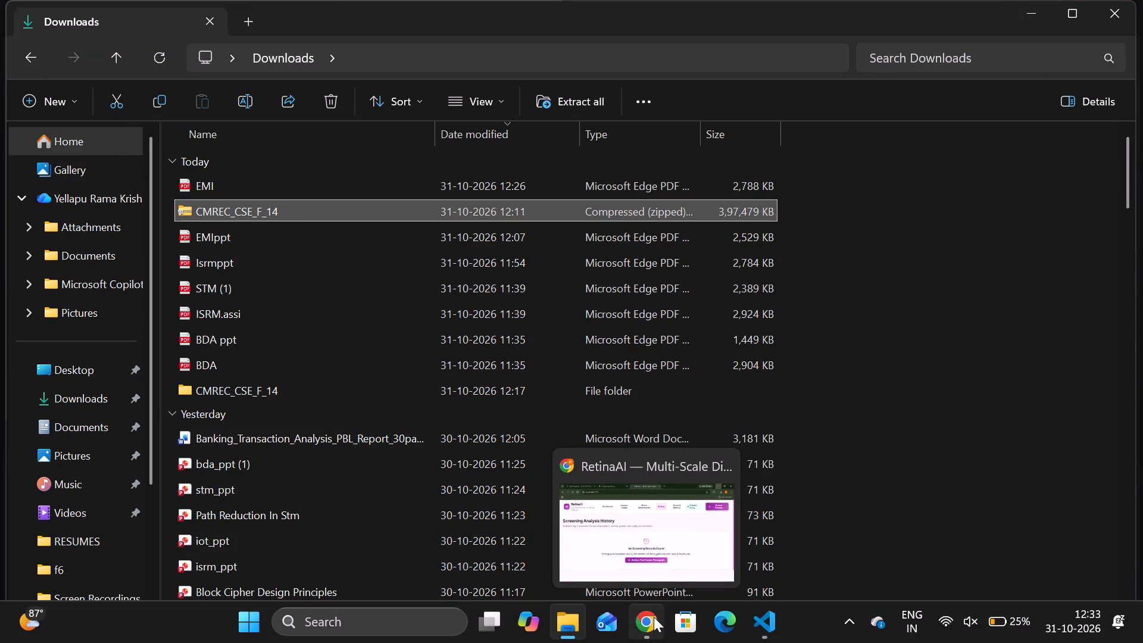
{"action": "double_click", "coordinate": [301, 431]}
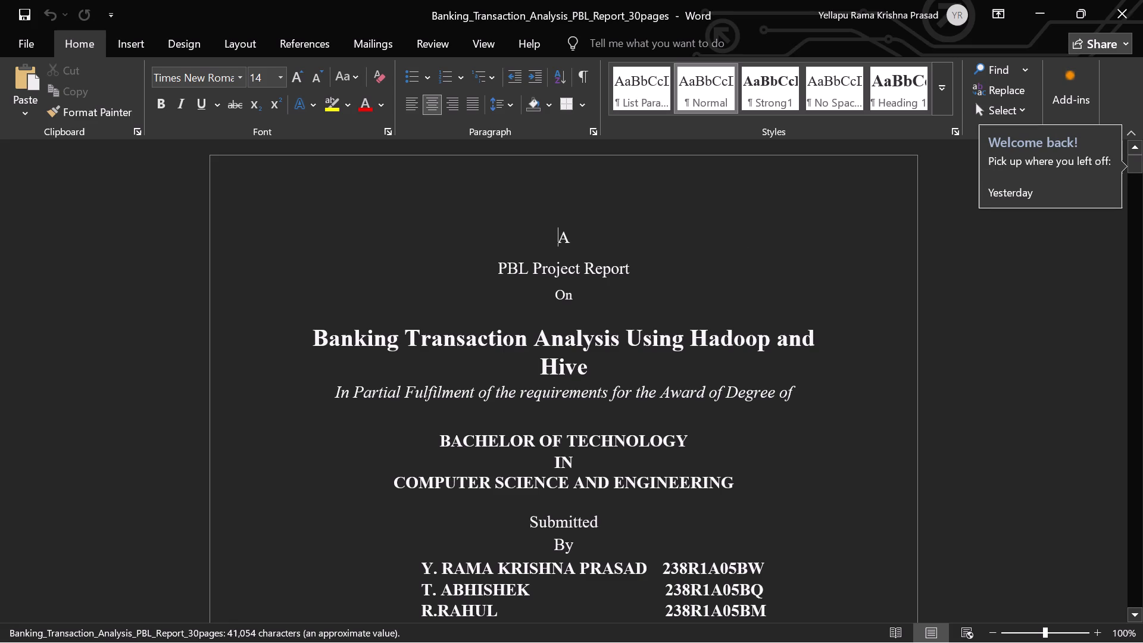
Examine the report's cover page and certificate page, including the student lists and the signatory details.
{"action": "scroll", "coordinate": [907, 381], "scroll_direction": "down", "scroll_amount": 2}
{"action": "scroll", "coordinate": [651, 424], "scroll_direction": "down", "scroll_amount": 1}
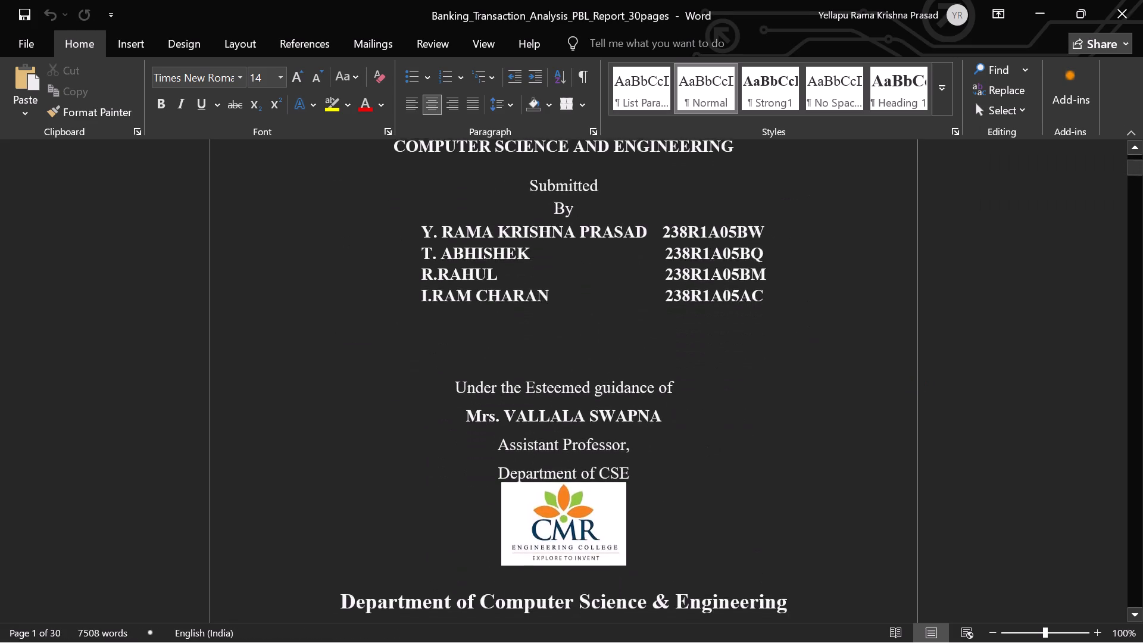
{"action": "scroll", "coordinate": [651, 424], "scroll_direction": "down", "scroll_amount": 3}
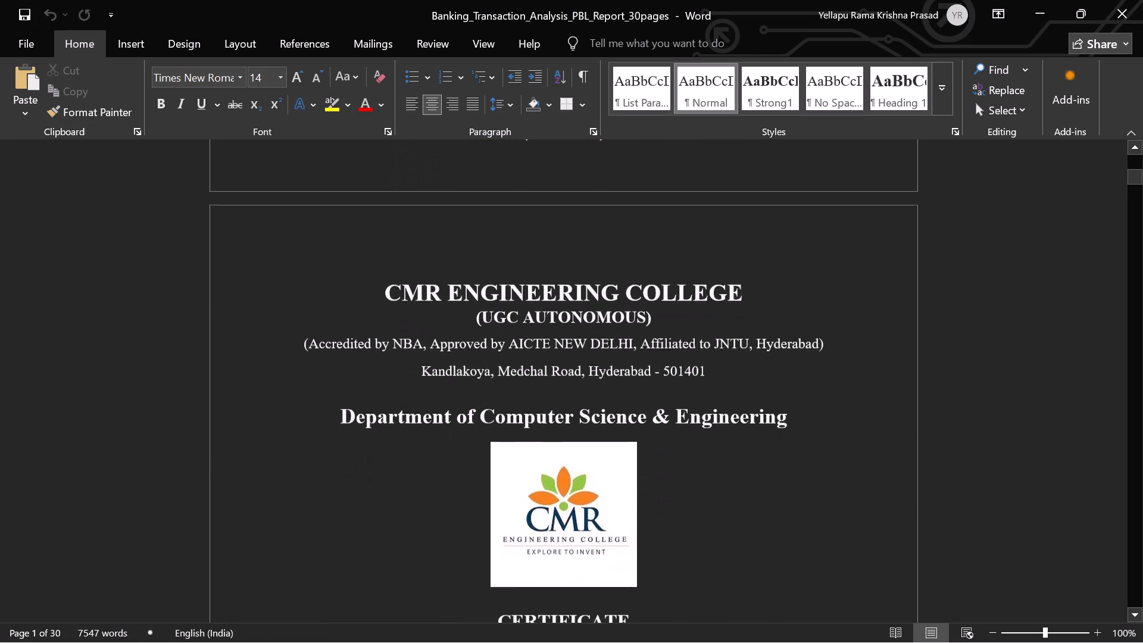
{"action": "scroll", "coordinate": [624, 475], "scroll_direction": "down", "scroll_amount": 3}
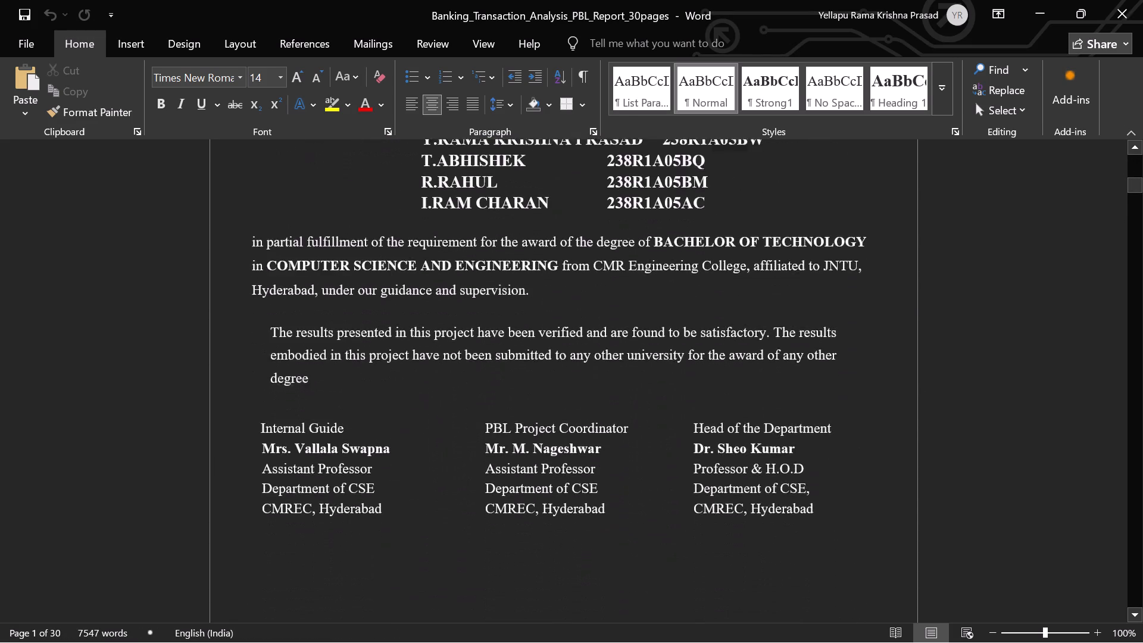
{"action": "scroll", "coordinate": [624, 475], "scroll_direction": "down", "scroll_amount": 1}
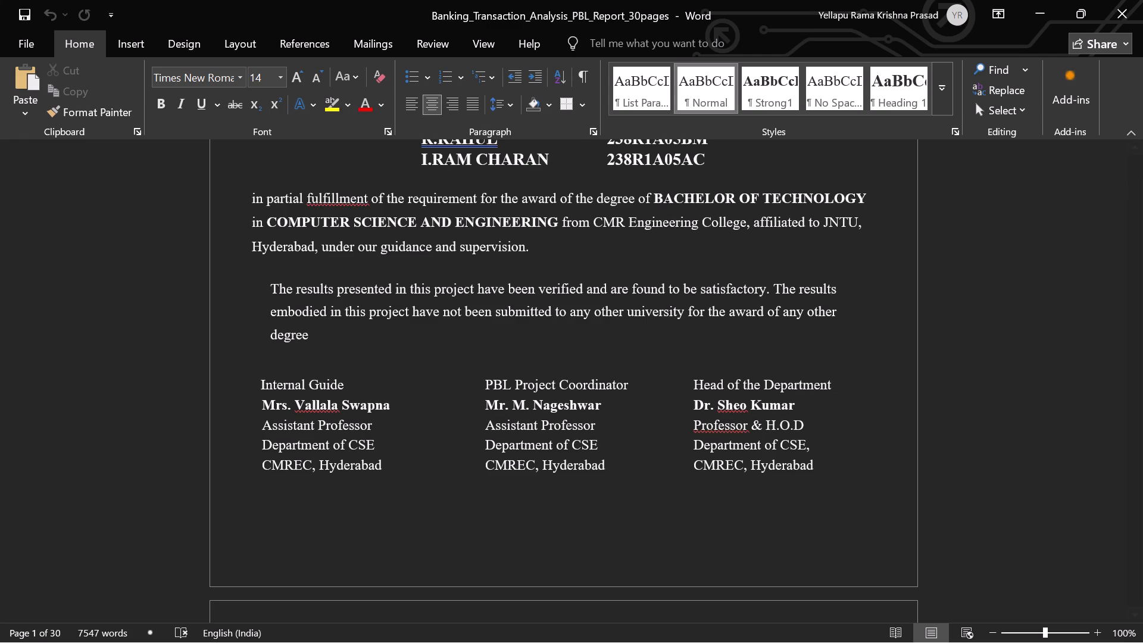
{"action": "scroll", "coordinate": [633, 504], "scroll_direction": "up", "scroll_amount": 4}
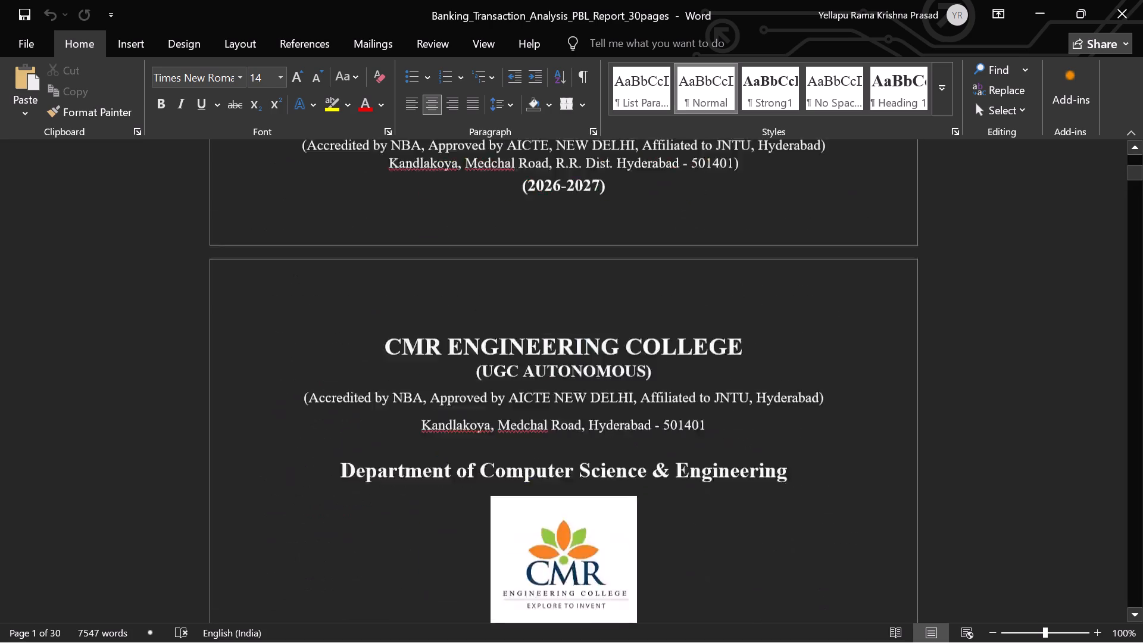
{"action": "scroll", "coordinate": [633, 504], "scroll_direction": "up", "scroll_amount": 3}
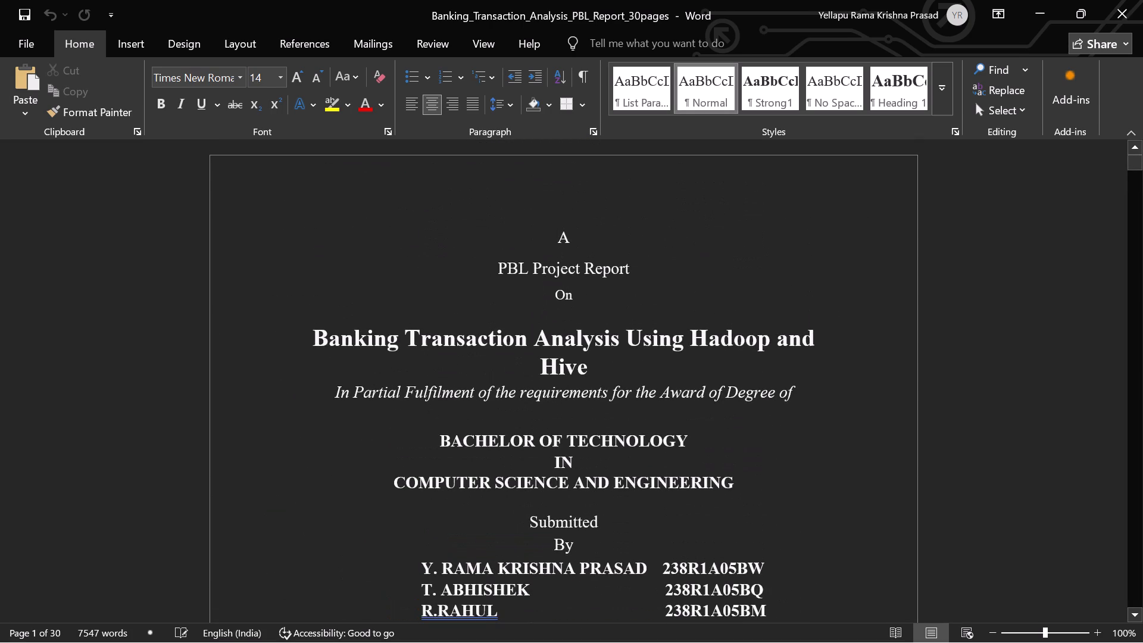
{"action": "scroll", "coordinate": [586, 408], "scroll_direction": "down", "scroll_amount": 5}
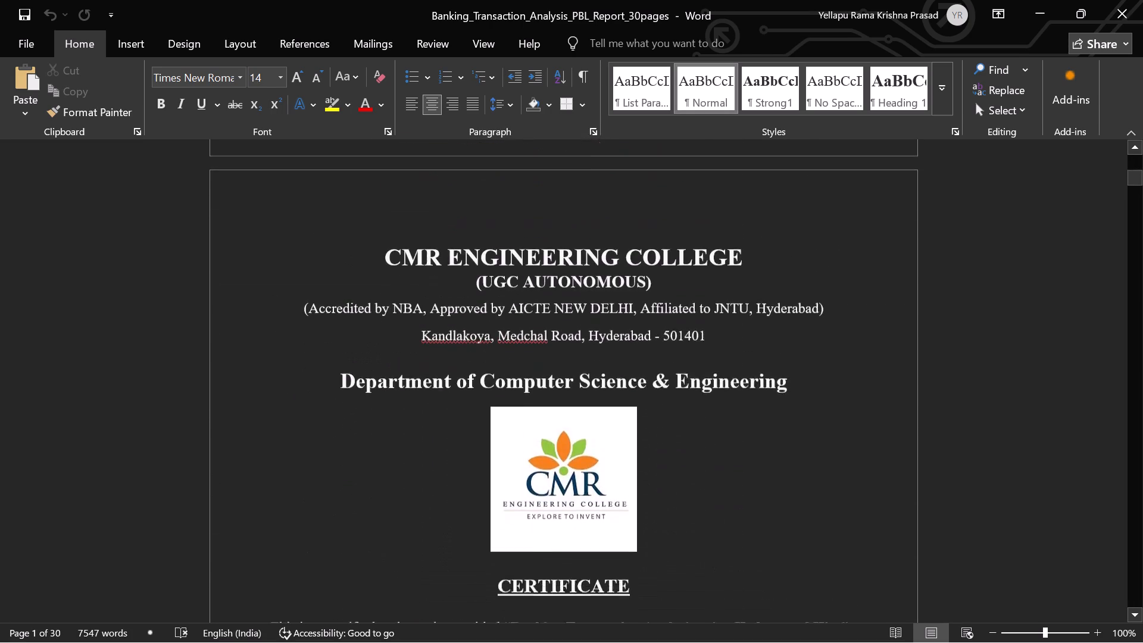
{"action": "scroll", "coordinate": [586, 408], "scroll_direction": "down", "scroll_amount": 5}
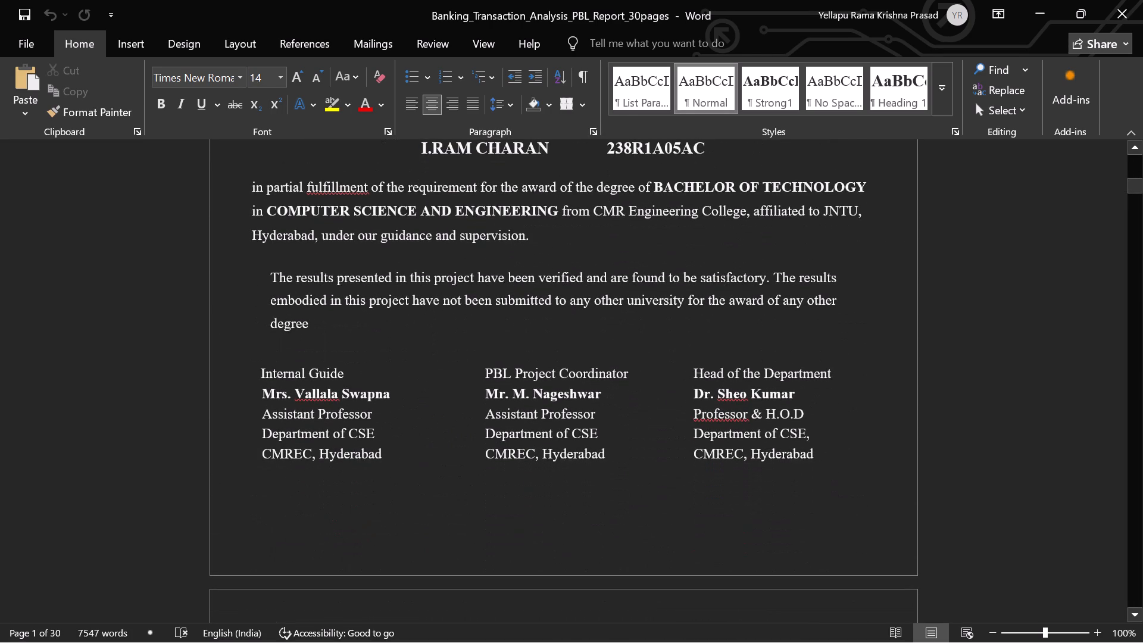
On the certificate page, align the second, third and fourth students' roll numbers with the first student's using tab spacing.
{"action": "scroll", "coordinate": [586, 408], "scroll_direction": "up", "scroll_amount": 2}
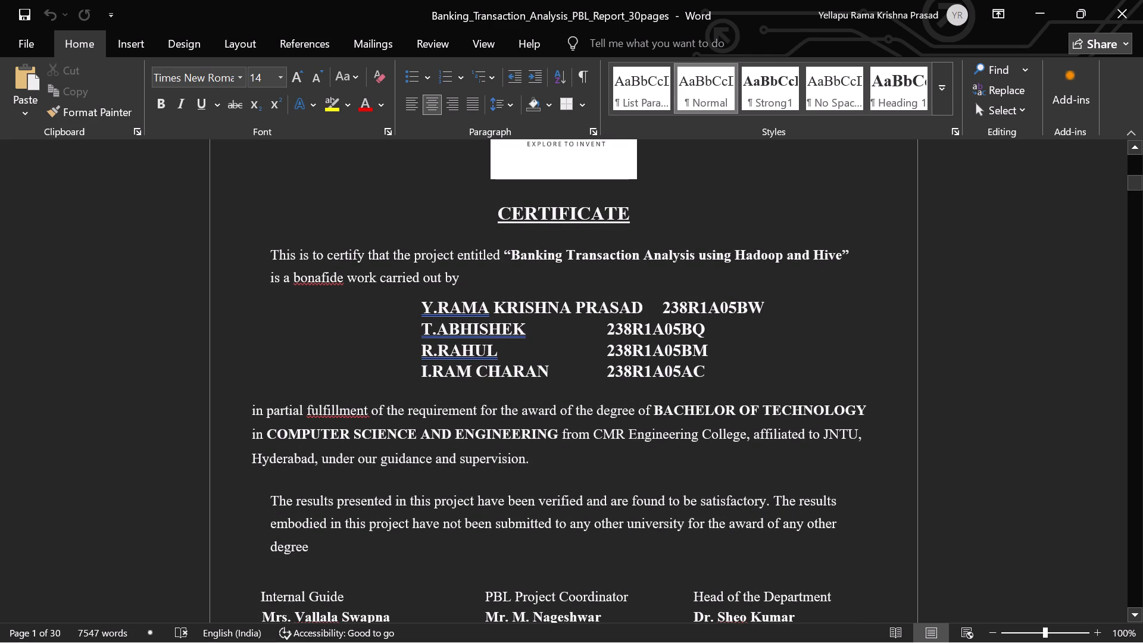
{"action": "left_click", "coordinate": [606, 333]}
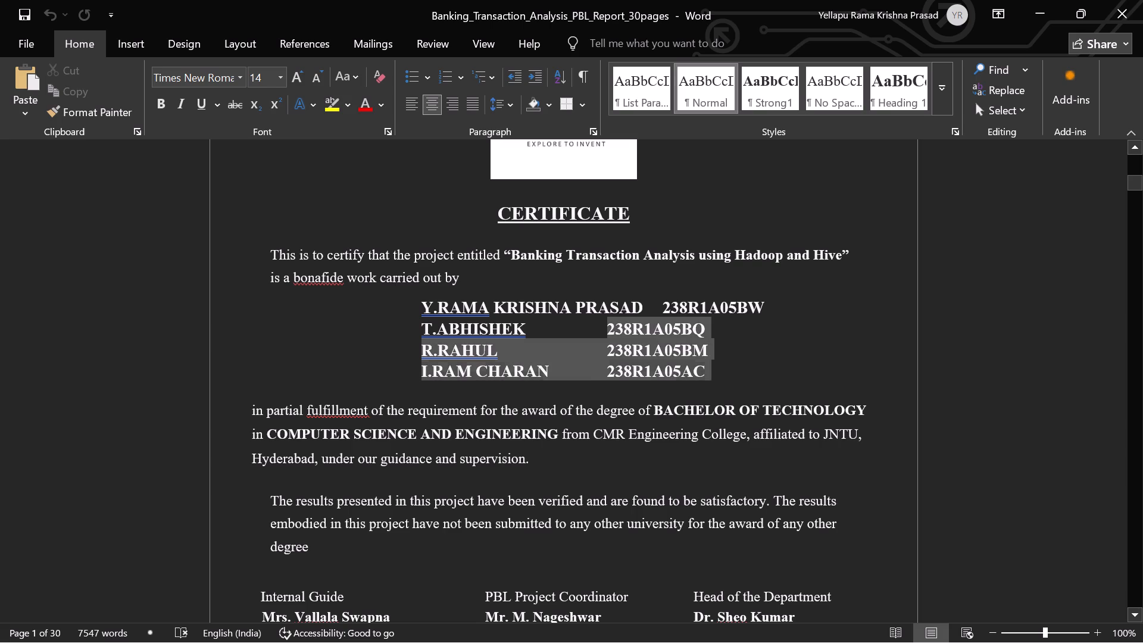
{"action": "left_click", "coordinate": [604, 330]}
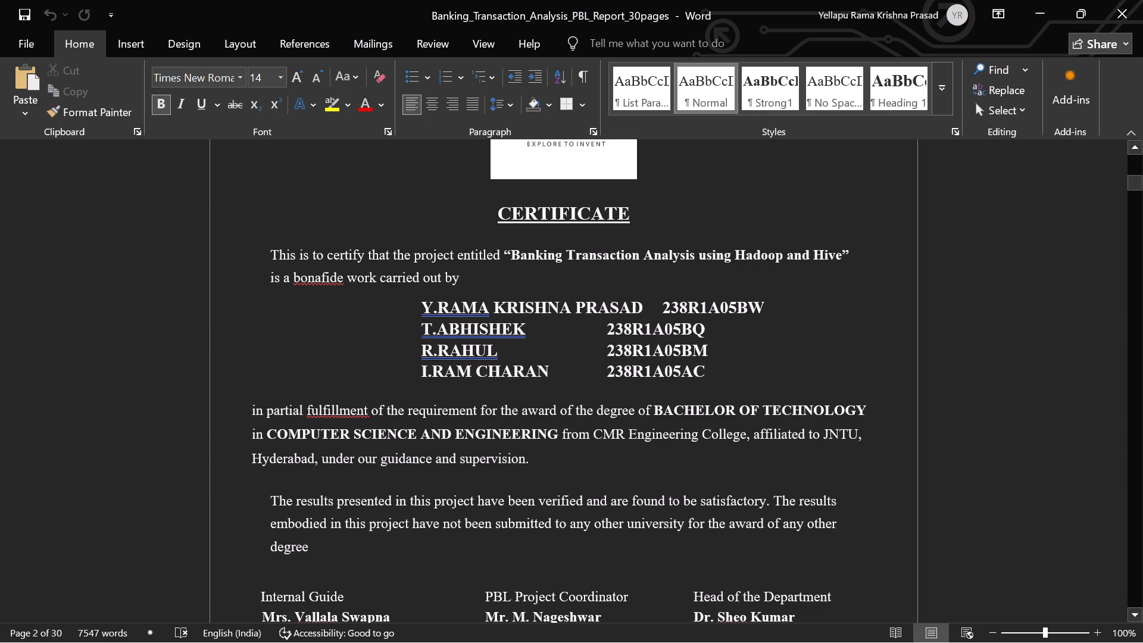
{"action": "key", "text": "Tab"}
{"action": "key", "text": "Tab"}
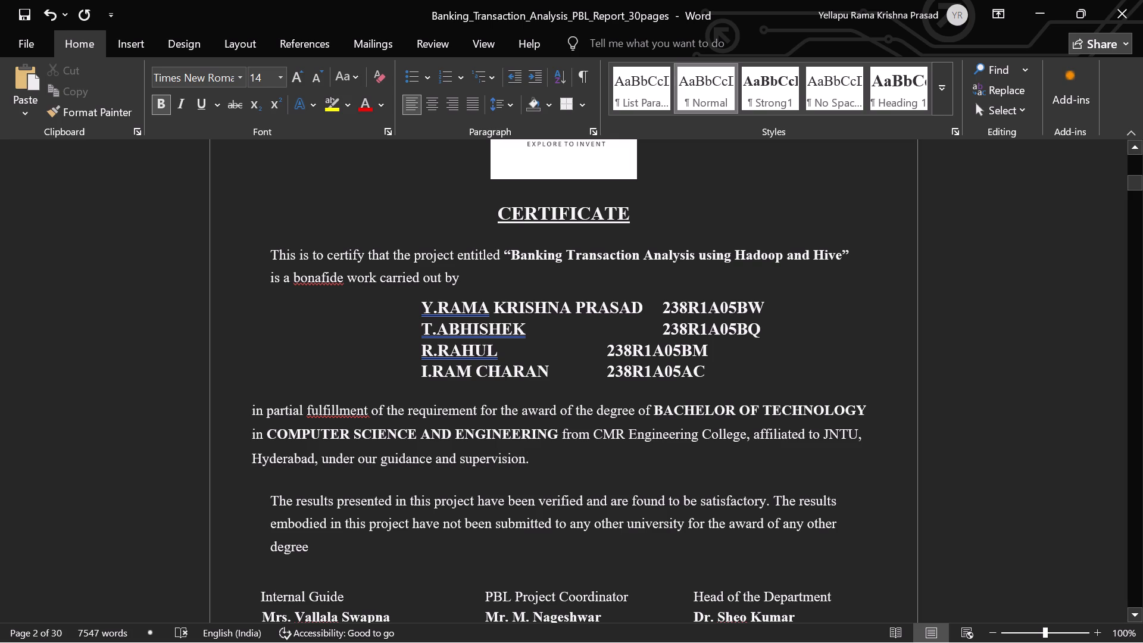
{"action": "left_click", "coordinate": [608, 351]}
{"action": "key", "text": "Tab"}
{"action": "key", "text": "Tab"}
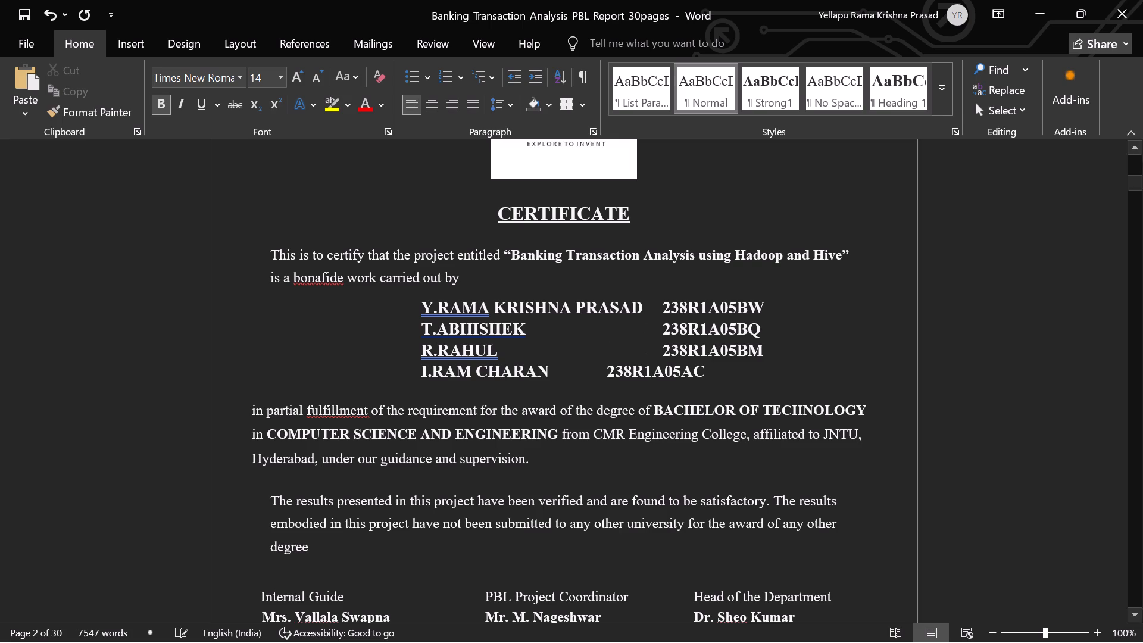
{"action": "left_click", "coordinate": [610, 374]}
{"action": "key", "text": "Tab"}
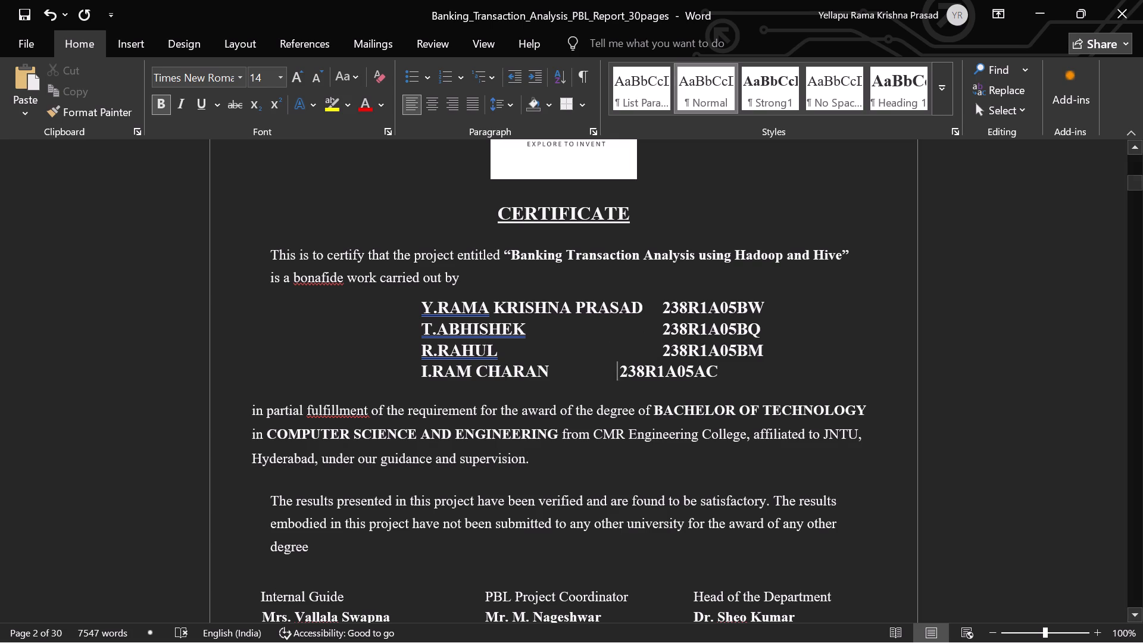
{"action": "key", "text": "Tab"}
Compare the student name and roll number layout on the cover page with that on the certificate page.
{"action": "scroll", "coordinate": [727, 511], "scroll_direction": "down", "scroll_amount": 1}
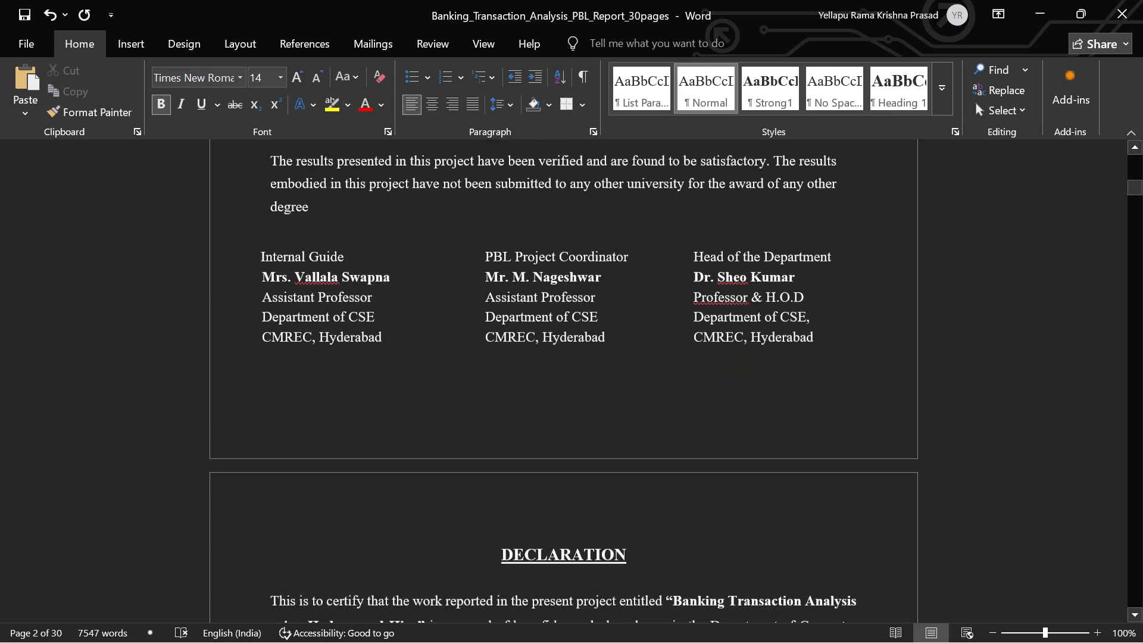
{"action": "scroll", "coordinate": [727, 511], "scroll_direction": "down", "scroll_amount": 1}
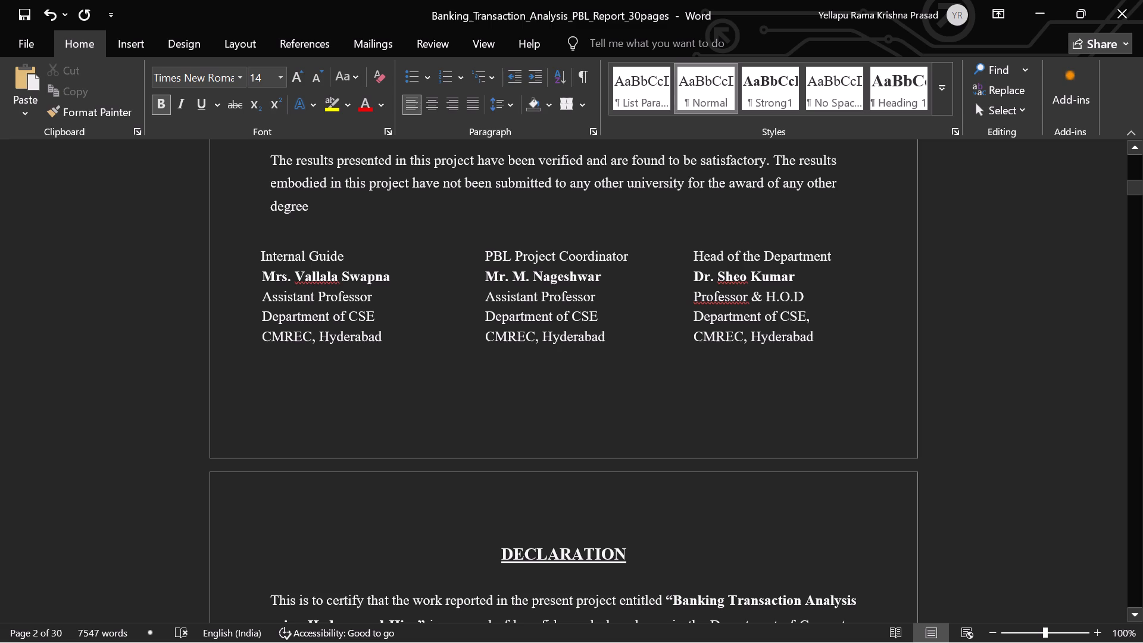
{"action": "scroll", "coordinate": [507, 406], "scroll_direction": "up", "scroll_amount": 4}
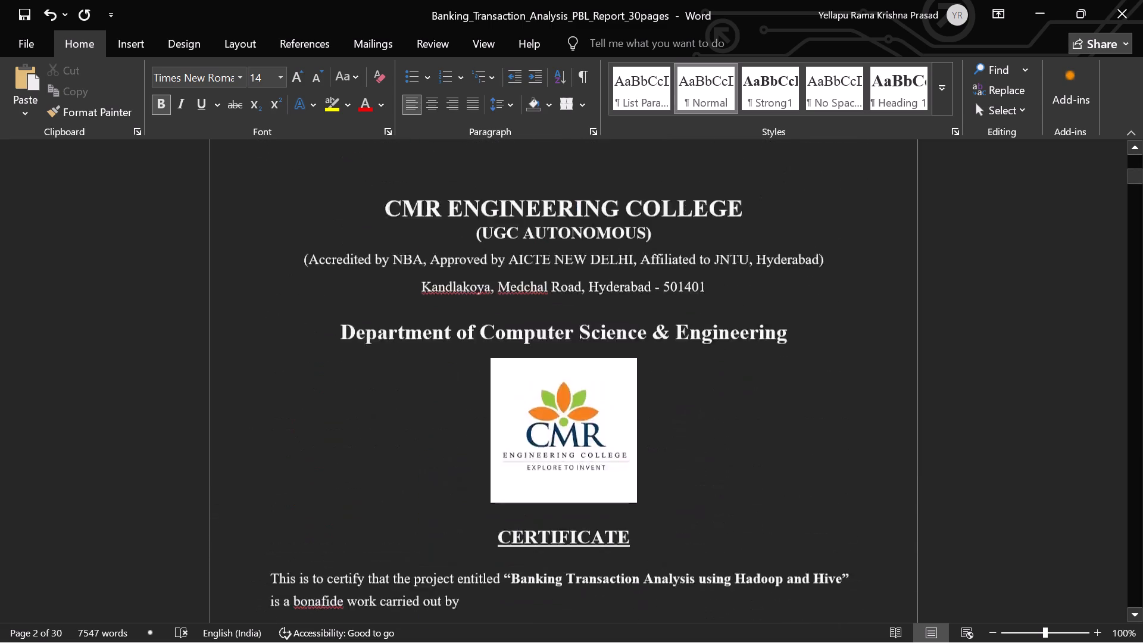
{"action": "scroll", "coordinate": [507, 406], "scroll_direction": "up", "scroll_amount": 2}
{"action": "scroll", "coordinate": [599, 459], "scroll_direction": "up", "scroll_amount": 1}
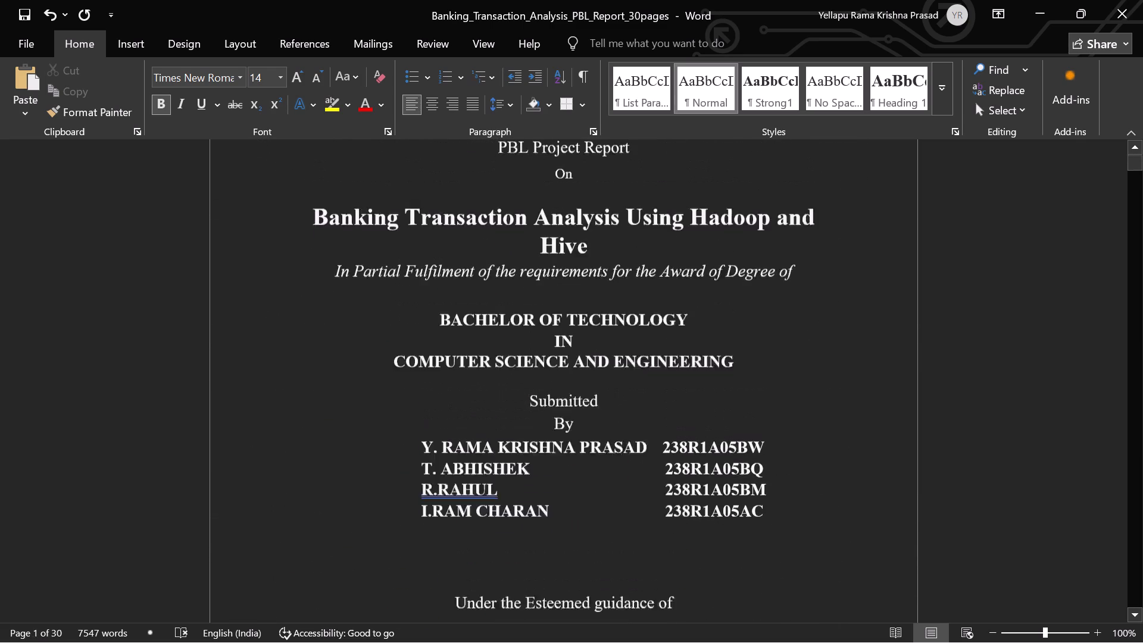
{"action": "scroll", "coordinate": [599, 459], "scroll_direction": "up", "scroll_amount": 2}
{"action": "scroll", "coordinate": [599, 459], "scroll_direction": "down", "scroll_amount": 1}
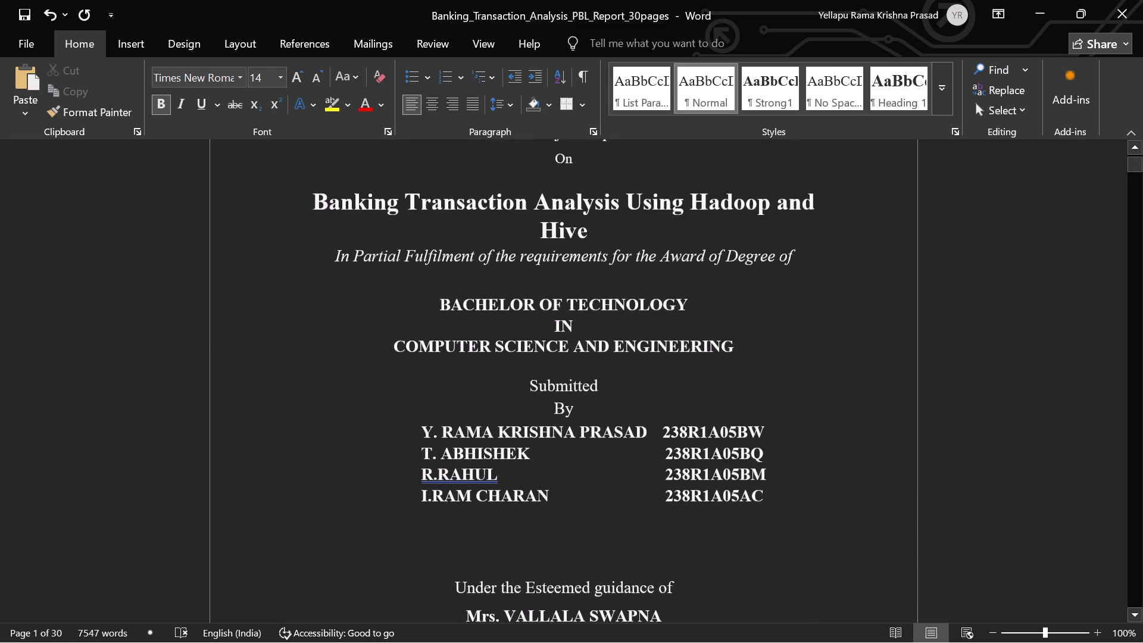
{"action": "scroll", "coordinate": [599, 459], "scroll_direction": "down", "scroll_amount": 8}
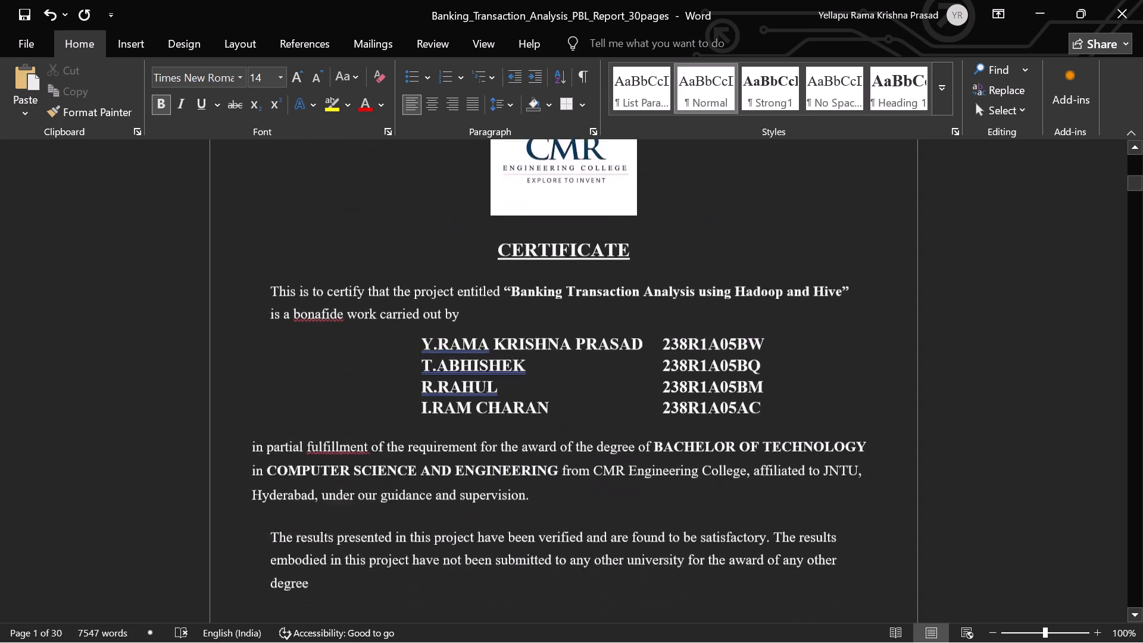
Review the report's Declaration and Acknowledgement pages, including their text and student lists.
{"action": "scroll", "coordinate": [599, 459], "scroll_direction": "down", "scroll_amount": 2}
{"action": "scroll", "coordinate": [599, 459], "scroll_direction": "up", "scroll_amount": 1}
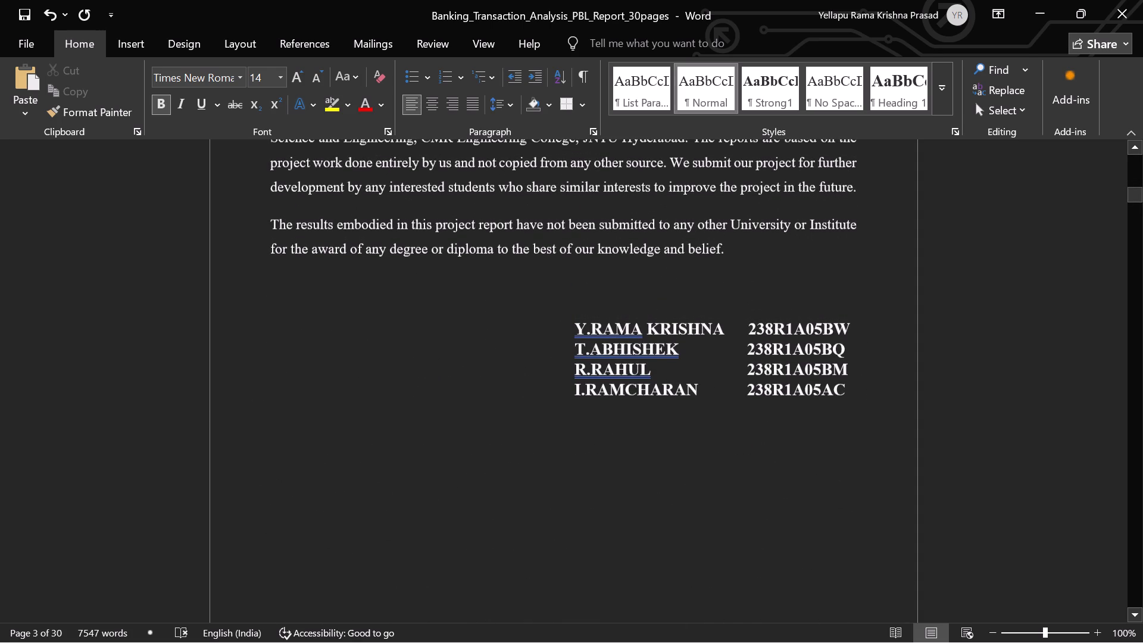
{"action": "scroll", "coordinate": [629, 420], "scroll_direction": "down", "scroll_amount": 1}
{"action": "scroll", "coordinate": [709, 422], "scroll_direction": "down", "scroll_amount": 1}
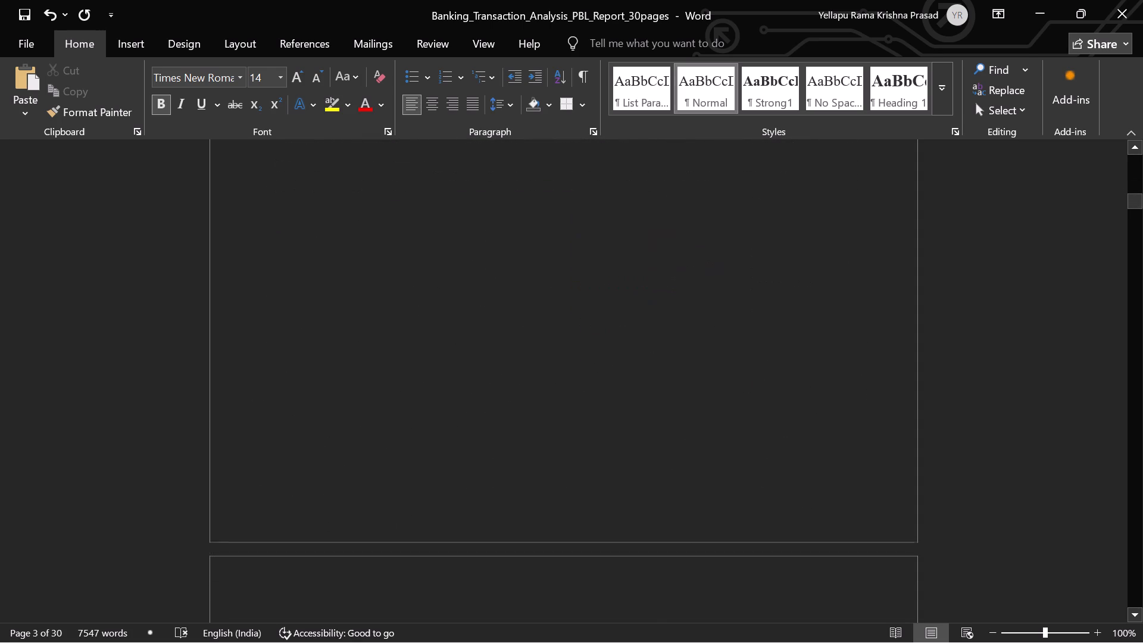
{"action": "scroll", "coordinate": [709, 422], "scroll_direction": "down", "scroll_amount": 4}
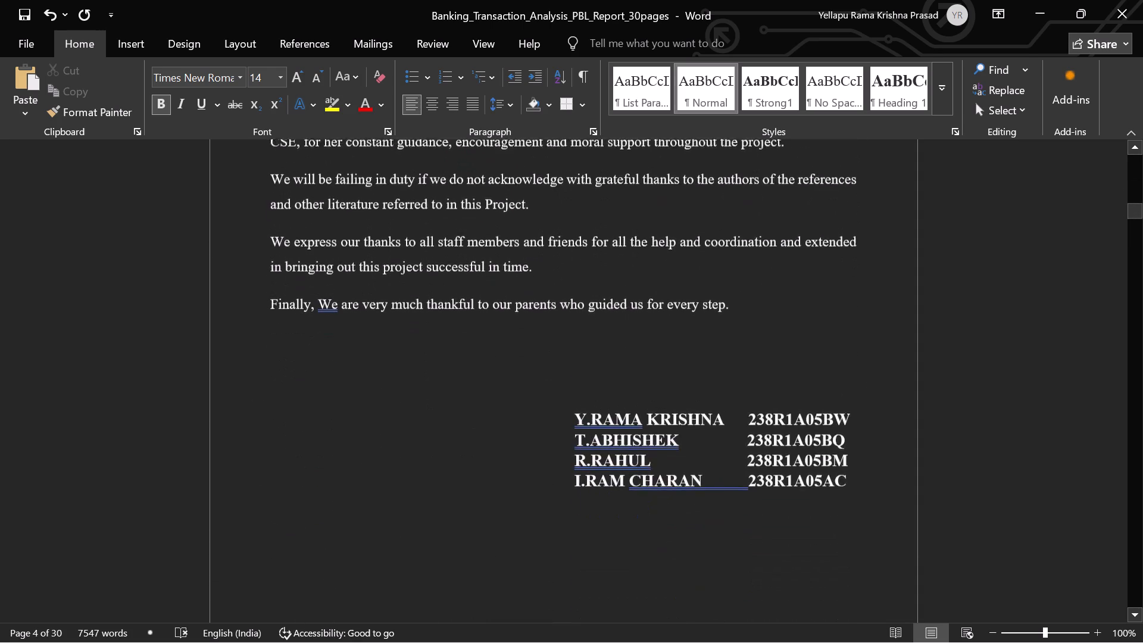
{"action": "scroll", "coordinate": [709, 422], "scroll_direction": "down", "scroll_amount": 1}
{"action": "scroll", "coordinate": [709, 422], "scroll_direction": "up", "scroll_amount": 1}
{"action": "scroll", "coordinate": [622, 390], "scroll_direction": "up", "scroll_amount": 1}
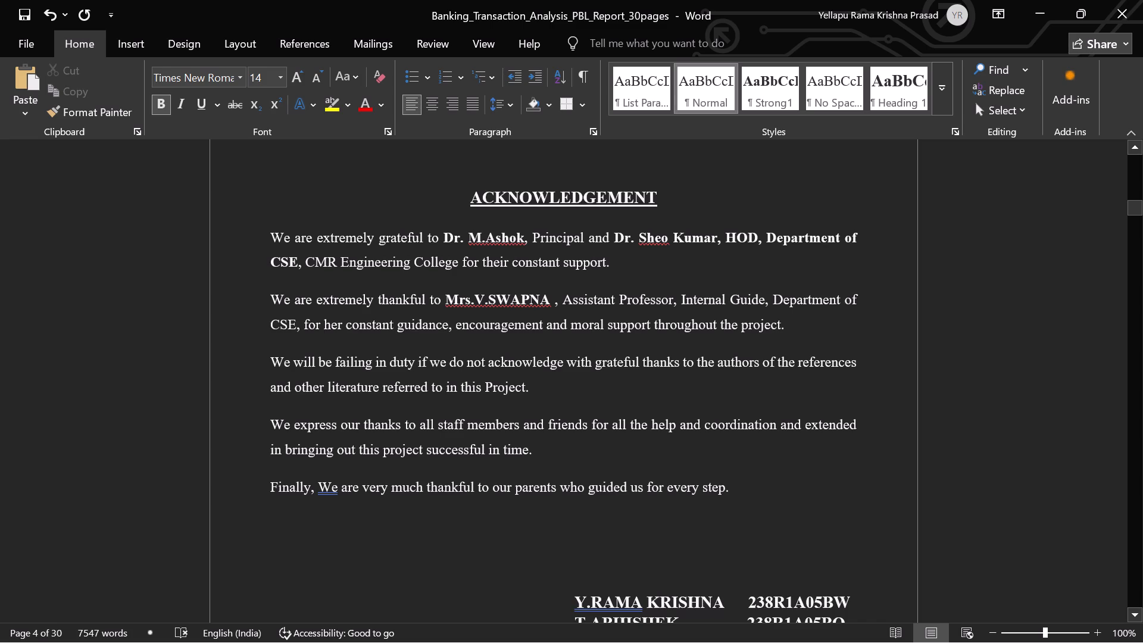
{"action": "scroll", "coordinate": [577, 384], "scroll_direction": "down", "scroll_amount": 1}
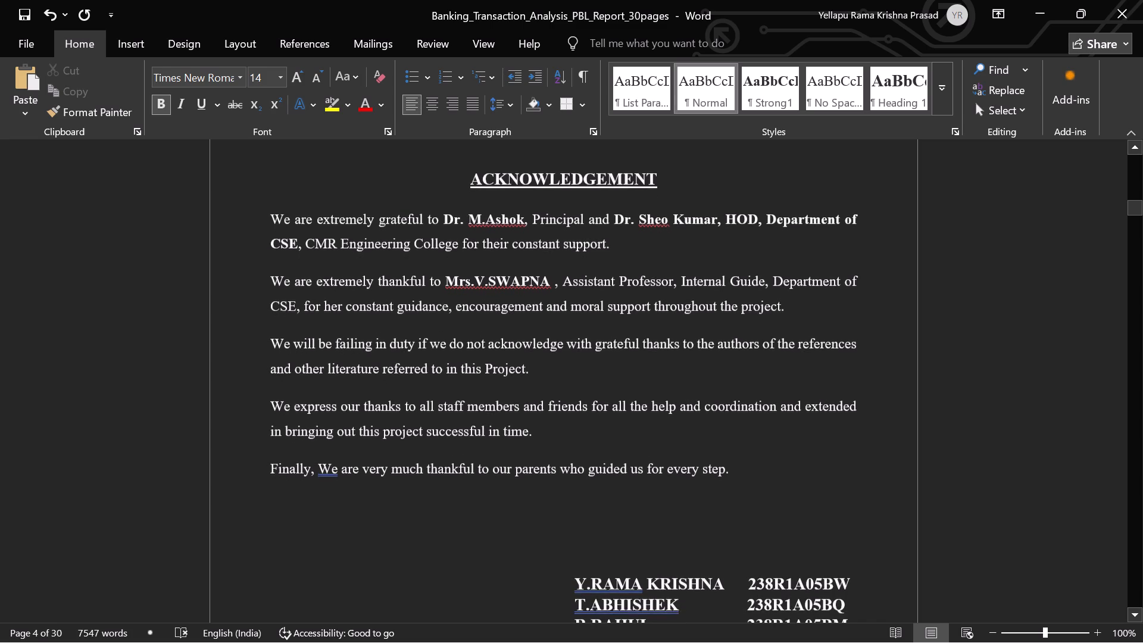
Look over the report's Contents page and its closing pages with the future enhancements and References section.
{"action": "scroll", "coordinate": [617, 382], "scroll_direction": "down", "scroll_amount": 5}
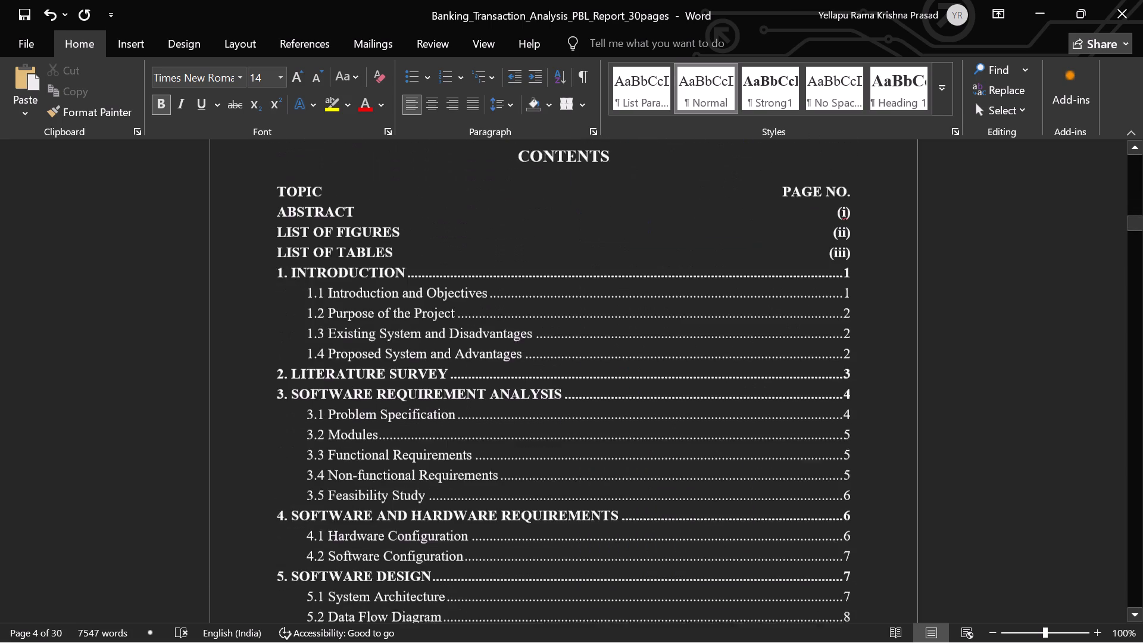
{"action": "scroll", "coordinate": [617, 382], "scroll_direction": "down", "scroll_amount": 2}
{"action": "scroll", "coordinate": [617, 382], "scroll_direction": "up", "scroll_amount": 1}
{"action": "scroll", "coordinate": [617, 382], "scroll_direction": "down", "scroll_amount": 7}
{"action": "scroll", "coordinate": [617, 382], "scroll_direction": "up", "scroll_amount": 1}
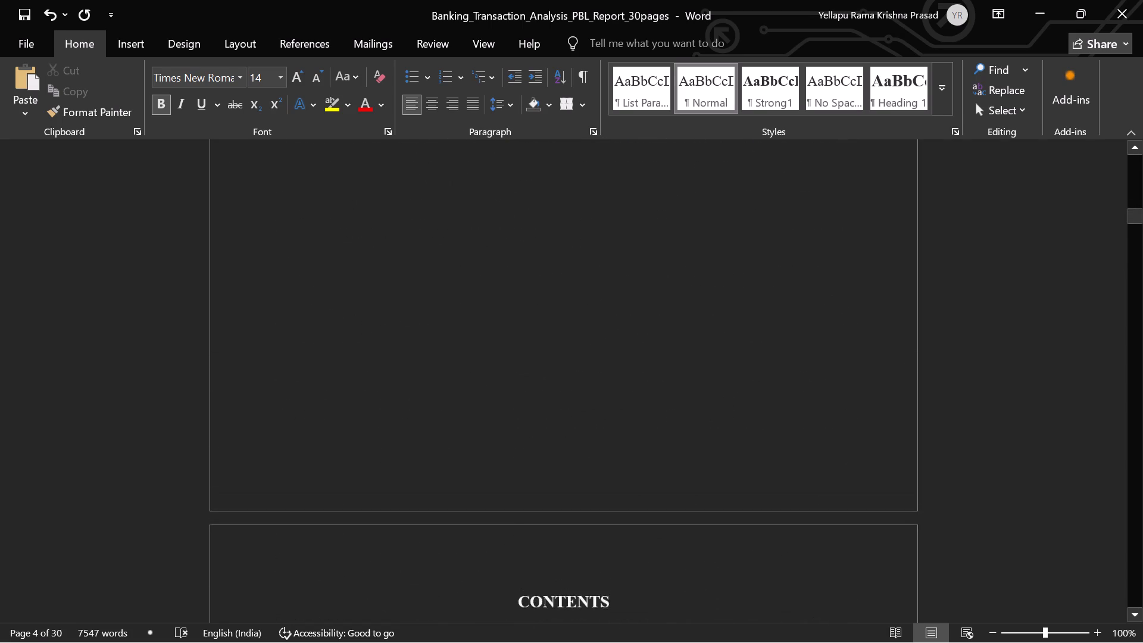
{"action": "scroll", "coordinate": [617, 382], "scroll_direction": "down", "scroll_amount": 20}
{"action": "scroll", "coordinate": [617, 382], "scroll_direction": "down", "scroll_amount": 20}
{"action": "scroll", "coordinate": [617, 382], "scroll_direction": "down", "scroll_amount": 20}
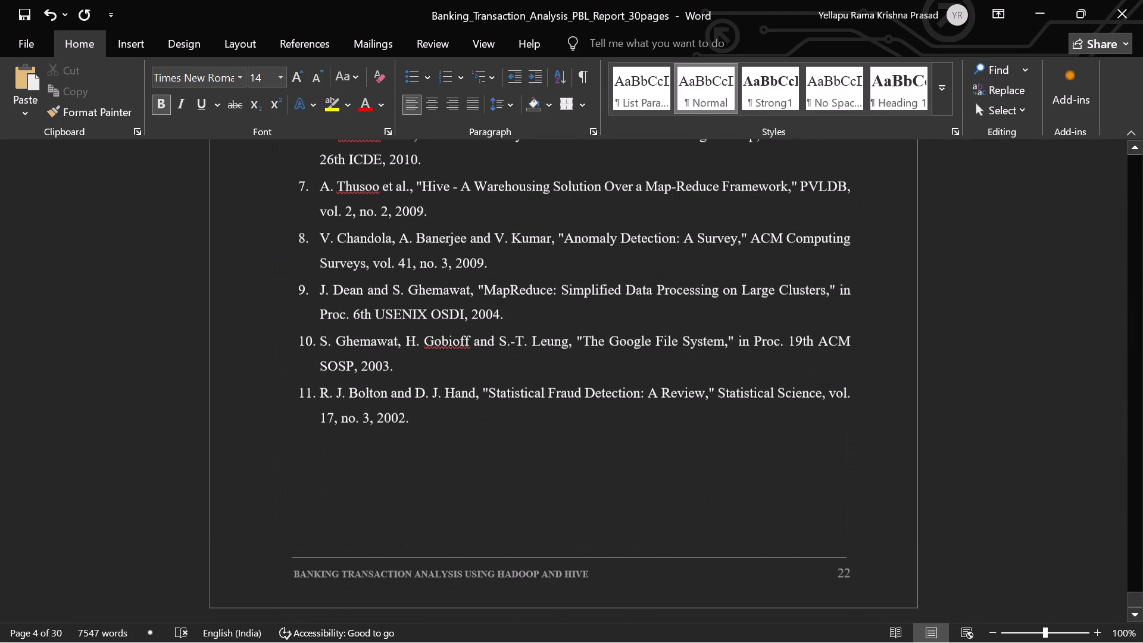
{"action": "scroll", "coordinate": [617, 382], "scroll_direction": "down", "scroll_amount": 3}
{"action": "scroll", "coordinate": [788, 504], "scroll_direction": "down", "scroll_amount": 9}
{"action": "scroll", "coordinate": [758, 390], "scroll_direction": "down", "scroll_amount": 4}
{"action": "scroll", "coordinate": [758, 390], "scroll_direction": "up", "scroll_amount": 4}
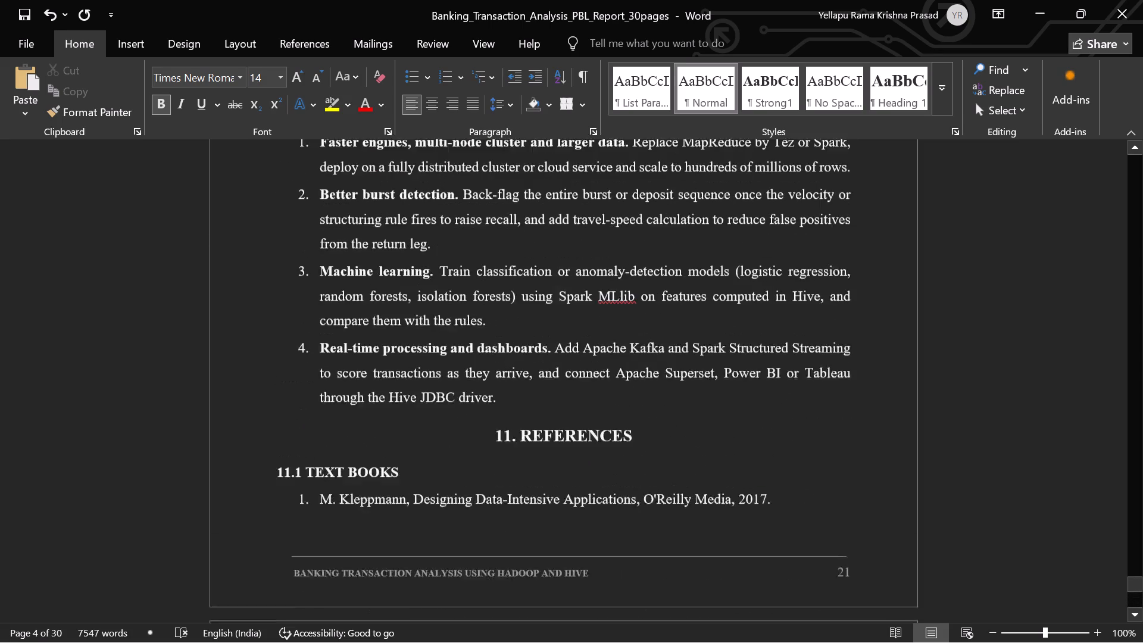
{"action": "scroll", "coordinate": [758, 390], "scroll_direction": "up", "scroll_amount": 1}
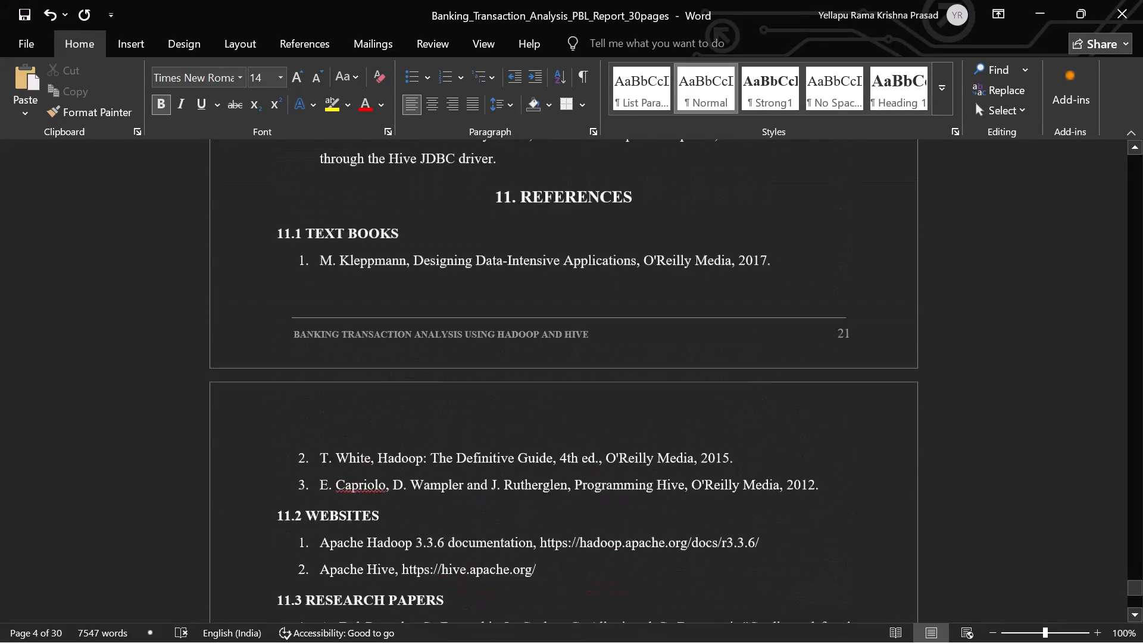
Recheck the student lists on the Declaration and Acknowledgement pages and the closing entries of the Contents page.
{"action": "scroll", "coordinate": [758, 390], "scroll_direction": "up", "scroll_amount": 1}
{"action": "scroll", "coordinate": [705, 383], "scroll_direction": "up", "scroll_amount": 19}
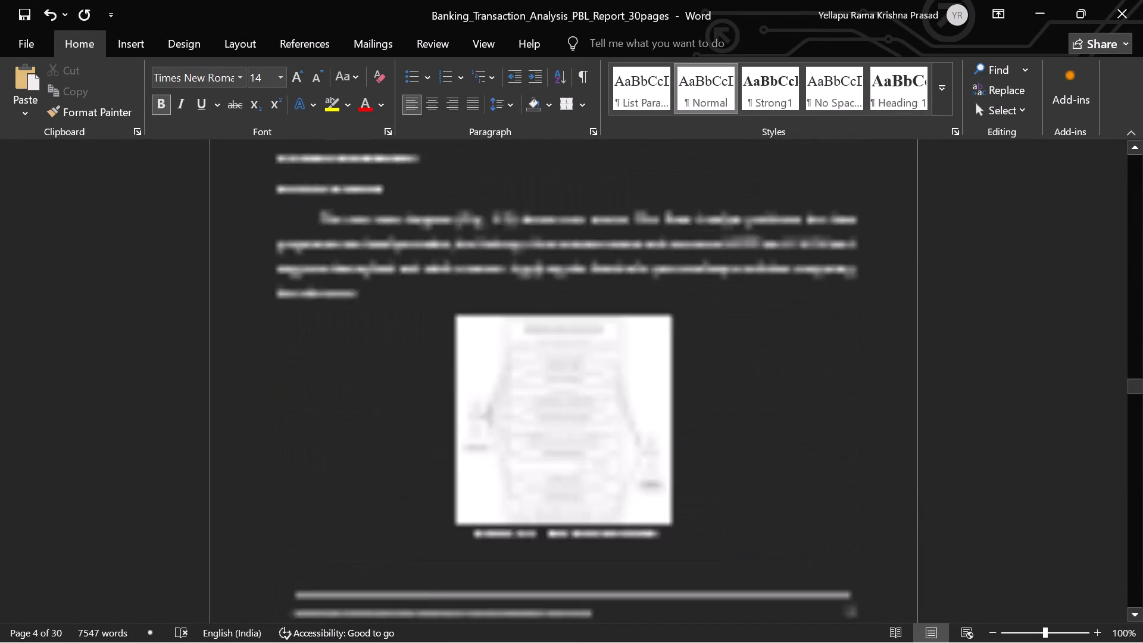
{"action": "scroll", "coordinate": [705, 383], "scroll_direction": "up", "scroll_amount": 7}
{"action": "scroll", "coordinate": [705, 383], "scroll_direction": "down", "scroll_amount": 4}
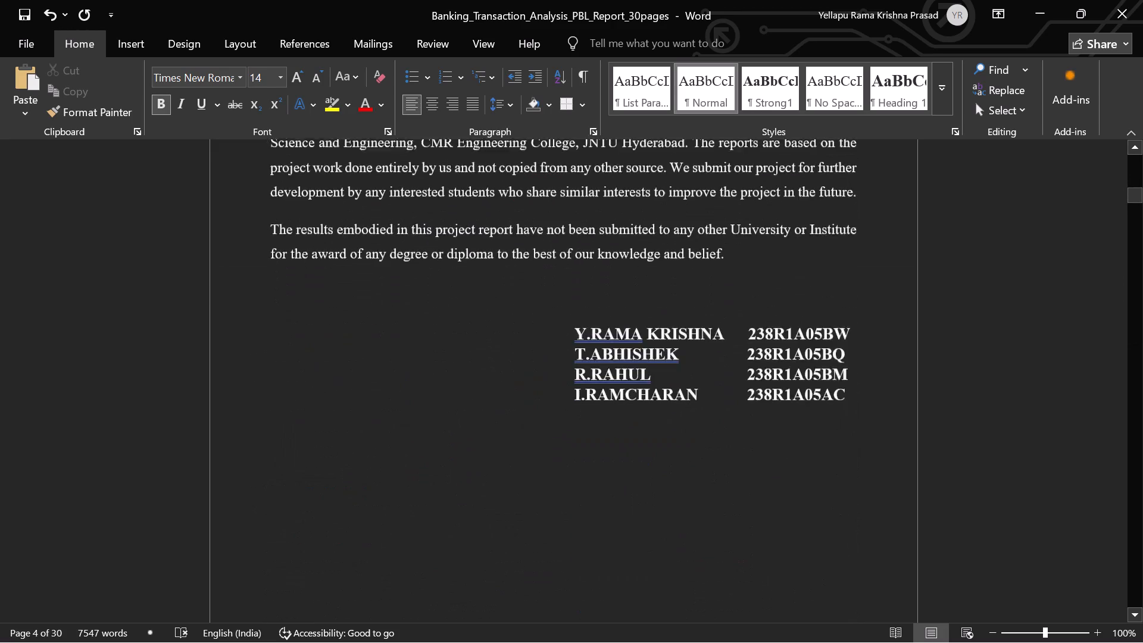
{"action": "scroll", "coordinate": [705, 383], "scroll_direction": "down", "scroll_amount": 7}
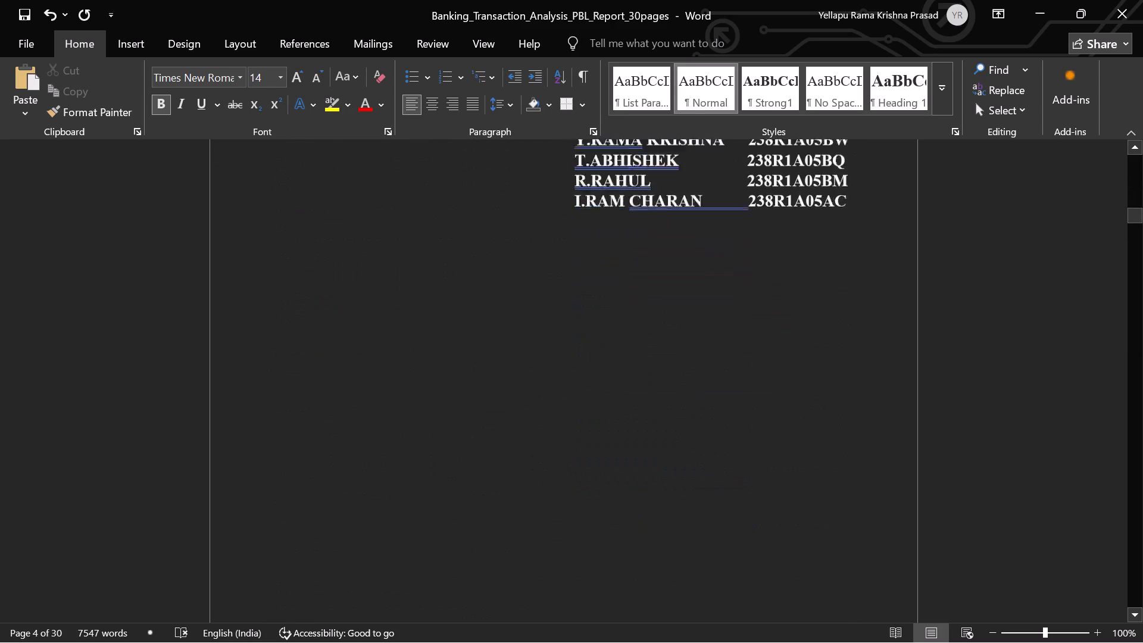
{"action": "scroll", "coordinate": [705, 383], "scroll_direction": "down", "scroll_amount": 6}
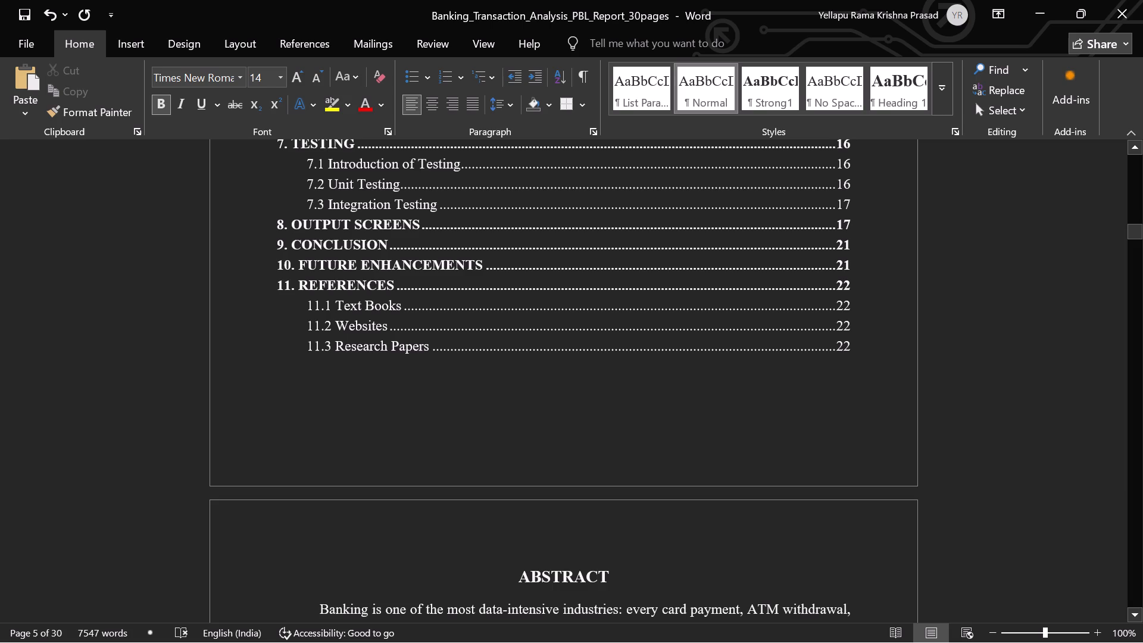
Compare the start pages of the Conclusion, Future Enhancements and References chapters with their Contents entries.
{"action": "scroll", "coordinate": [598, 387], "scroll_direction": "down", "scroll_amount": 20}
{"action": "scroll", "coordinate": [598, 387], "scroll_direction": "down", "scroll_amount": 7}
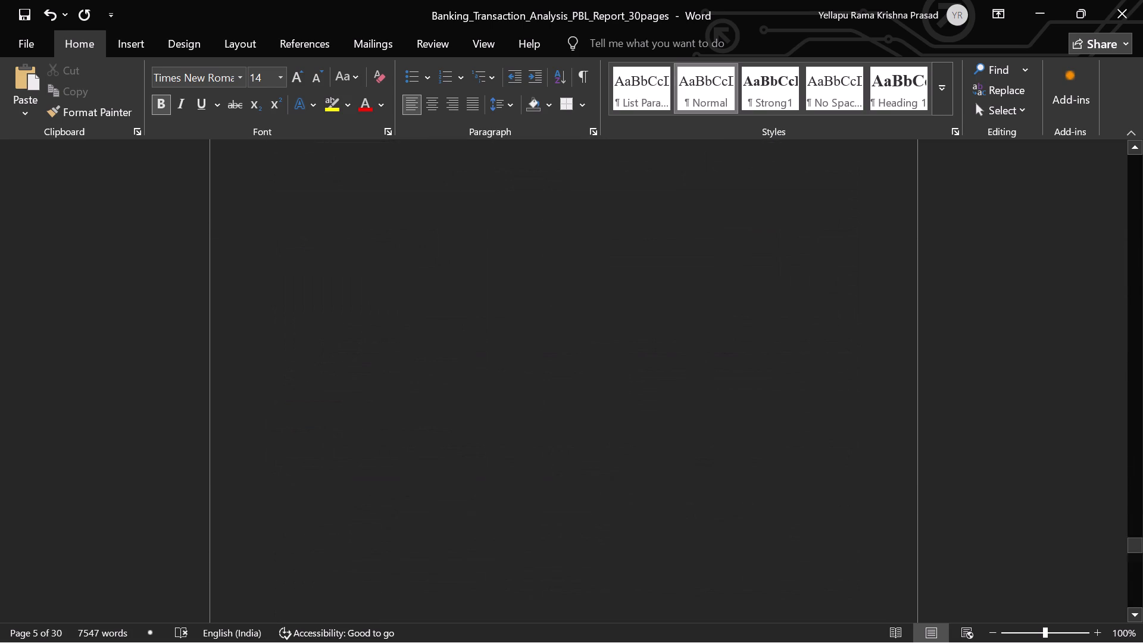
{"action": "scroll", "coordinate": [598, 387], "scroll_direction": "down", "scroll_amount": 4}
{"action": "scroll", "coordinate": [666, 470], "scroll_direction": "up", "scroll_amount": 4}
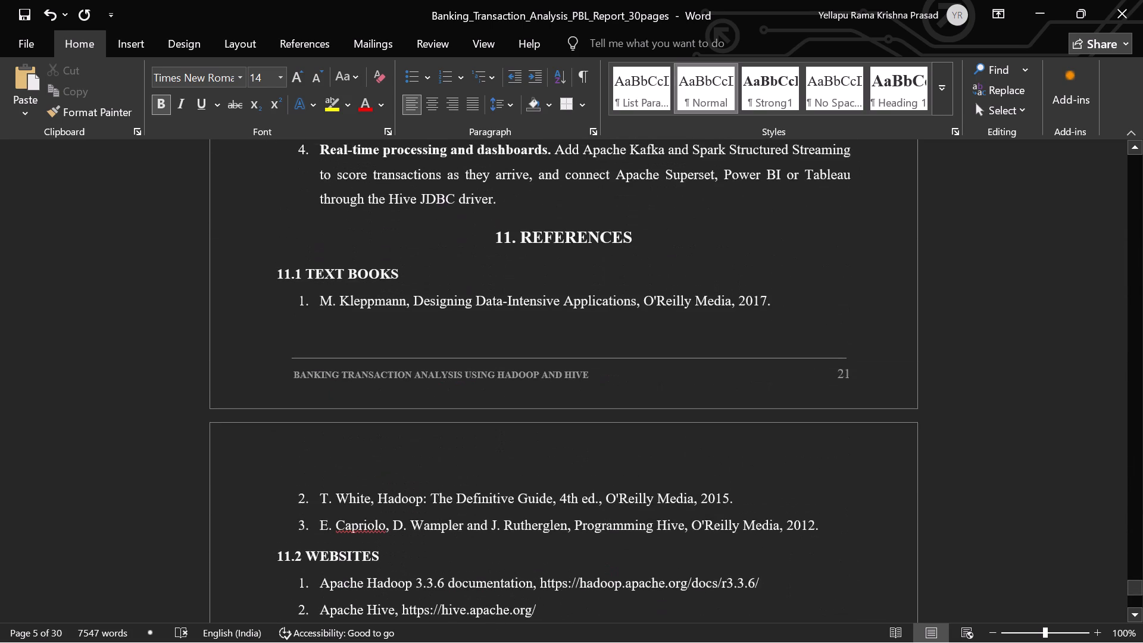
{"action": "scroll", "coordinate": [666, 470], "scroll_direction": "up", "scroll_amount": 1}
{"action": "scroll", "coordinate": [583, 457], "scroll_direction": "up", "scroll_amount": 1}
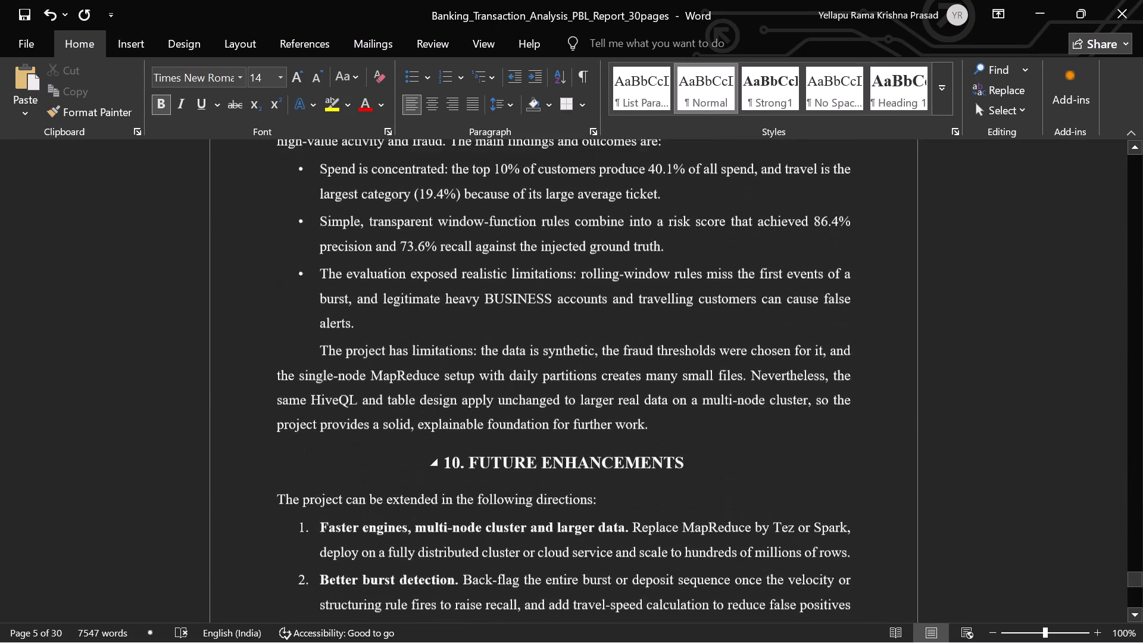
{"action": "scroll", "coordinate": [583, 457], "scroll_direction": "up", "scroll_amount": 3}
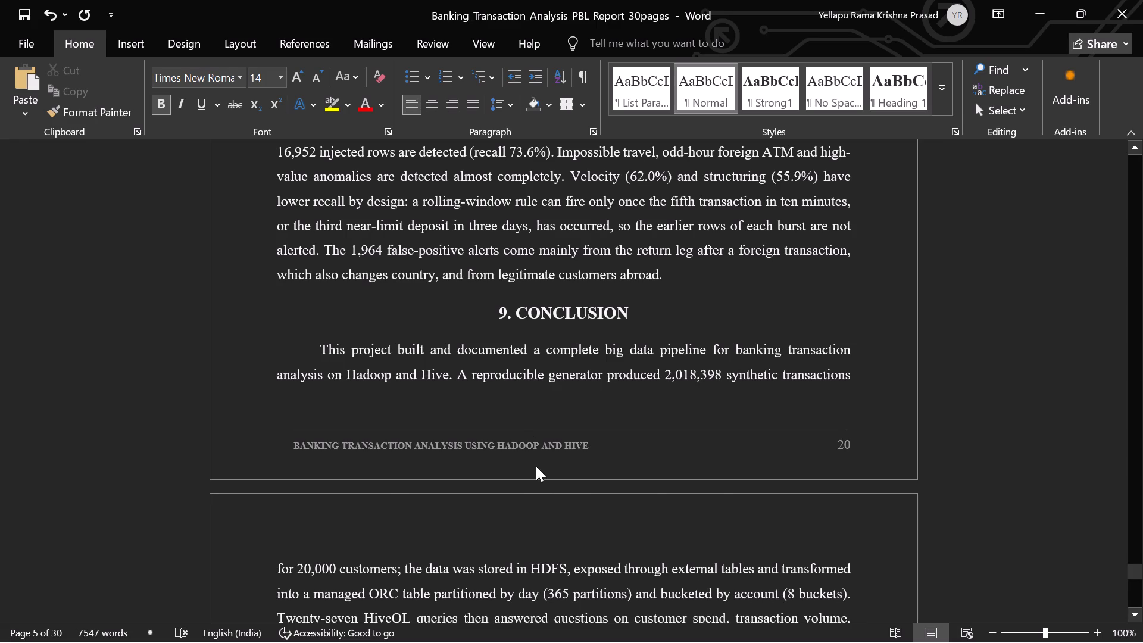
{"action": "scroll", "coordinate": [536, 466], "scroll_direction": "down", "scroll_amount": 3}
{"action": "scroll", "coordinate": [536, 466], "scroll_direction": "up", "scroll_amount": 4}
{"action": "scroll", "coordinate": [536, 466], "scroll_direction": "down", "scroll_amount": 1}
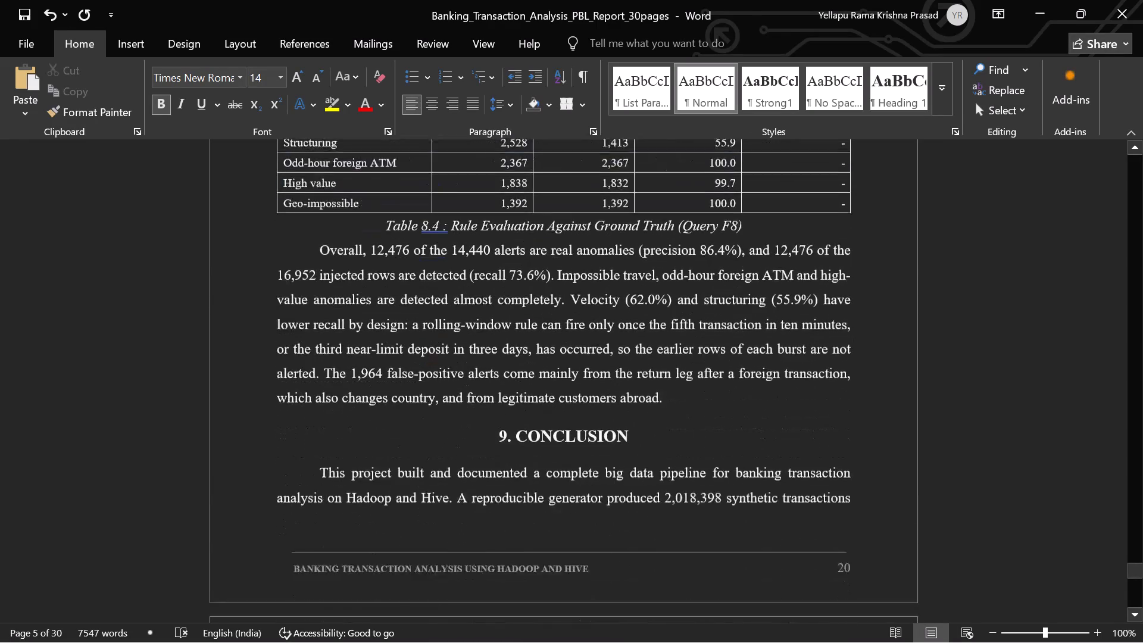
{"action": "scroll", "coordinate": [536, 466], "scroll_direction": "down", "scroll_amount": 1}
{"action": "scroll", "coordinate": [536, 466], "scroll_direction": "up", "scroll_amount": 4}
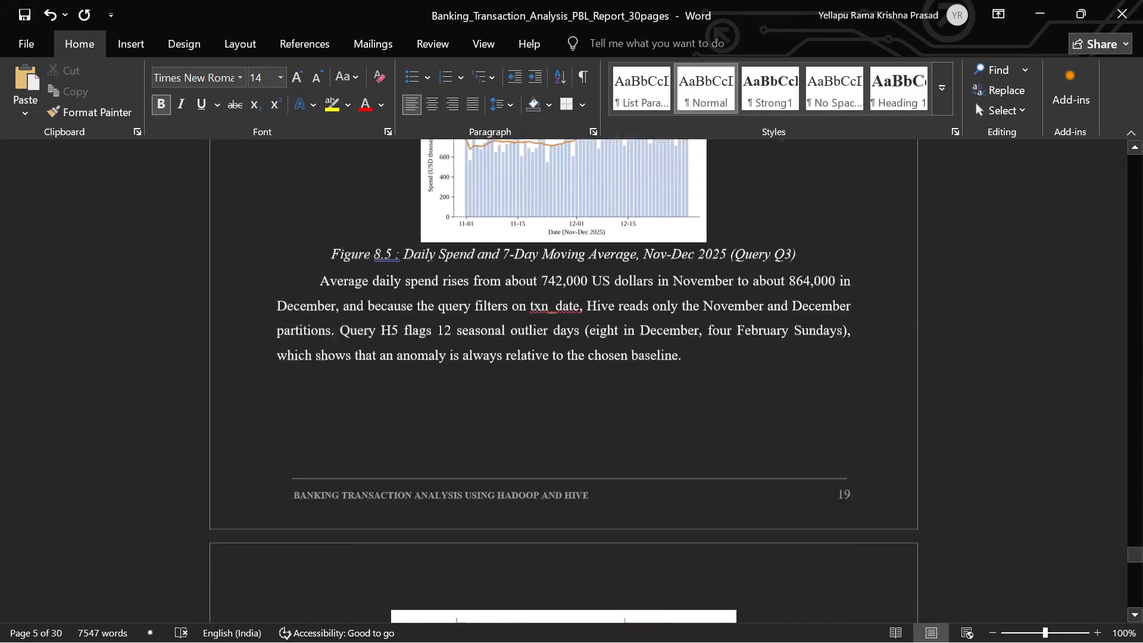
Examine the Testing and Output Screens chapters, including their tables, figures and footer page numbers.
{"action": "scroll", "coordinate": [557, 444], "scroll_direction": "up", "scroll_amount": 5}
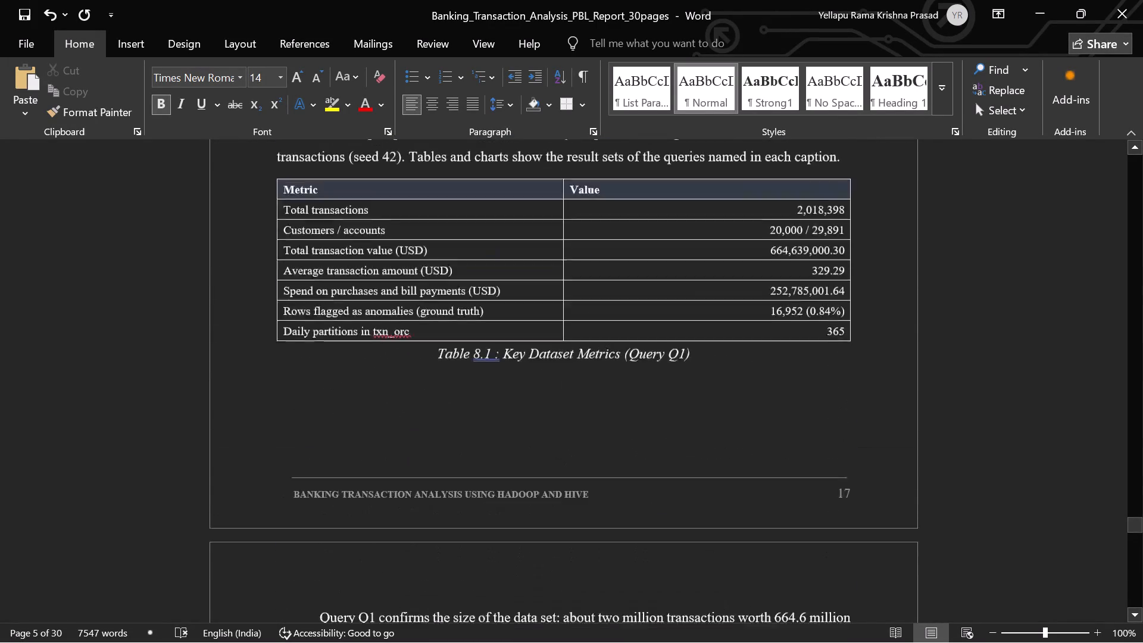
{"action": "scroll", "coordinate": [557, 444], "scroll_direction": "up", "scroll_amount": 1}
{"action": "scroll", "coordinate": [557, 444], "scroll_direction": "right", "scroll_amount": 1}
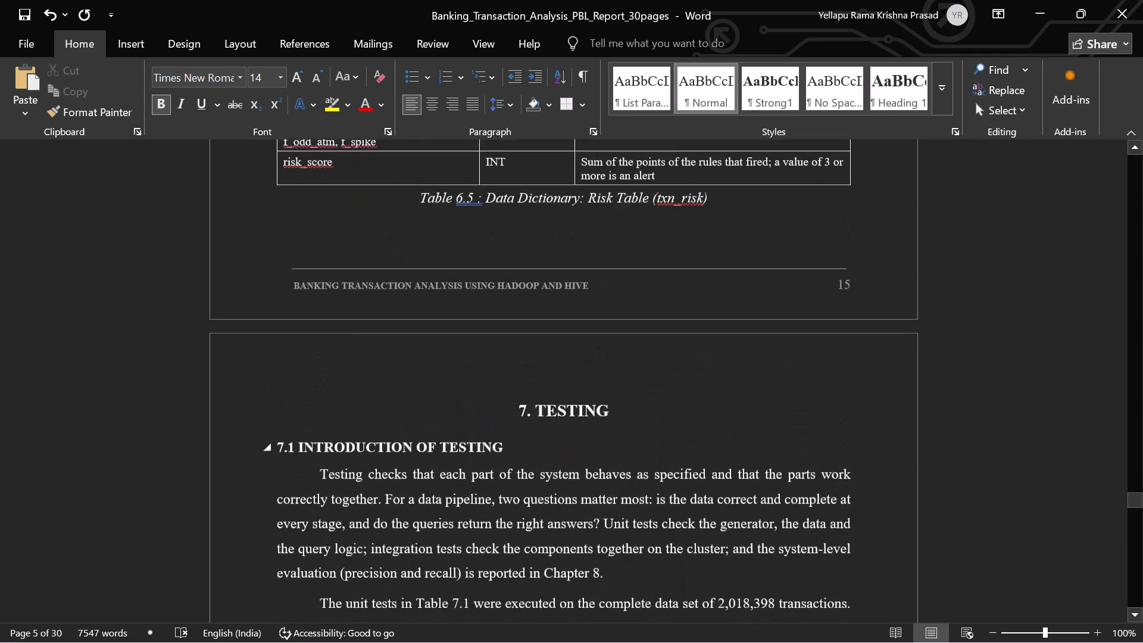
{"action": "scroll", "coordinate": [557, 444], "scroll_direction": "right", "scroll_amount": 1}
{"action": "scroll", "coordinate": [557, 444], "scroll_direction": "down", "scroll_amount": 1}
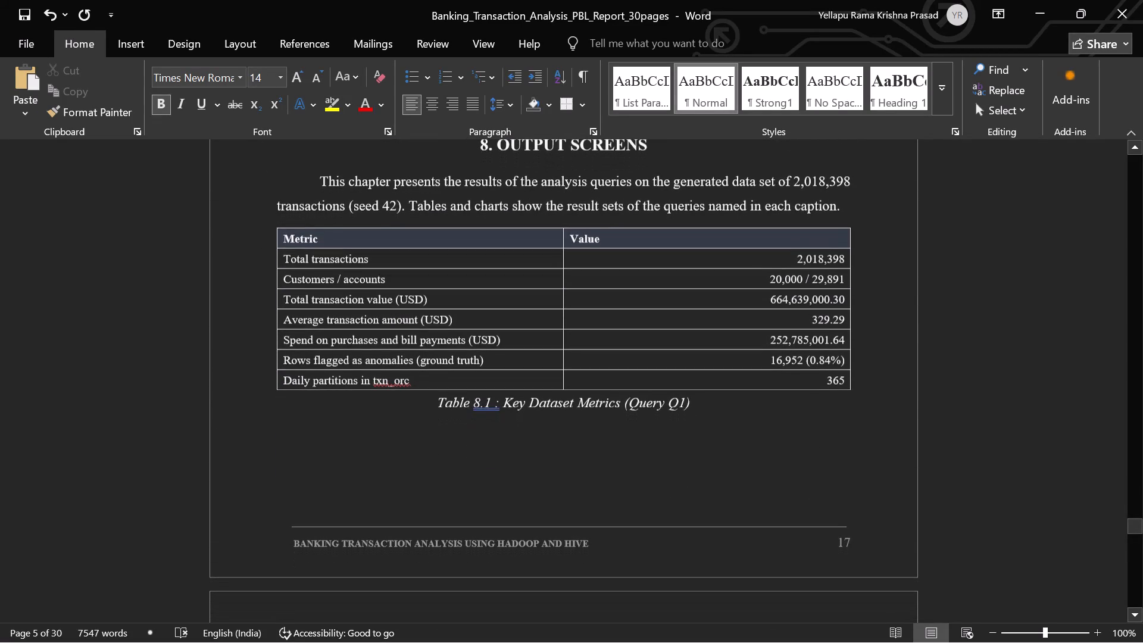
{"action": "scroll", "coordinate": [610, 441], "scroll_direction": "down", "scroll_amount": 1}
{"action": "scroll", "coordinate": [610, 441], "scroll_direction": "up", "scroll_amount": 1}
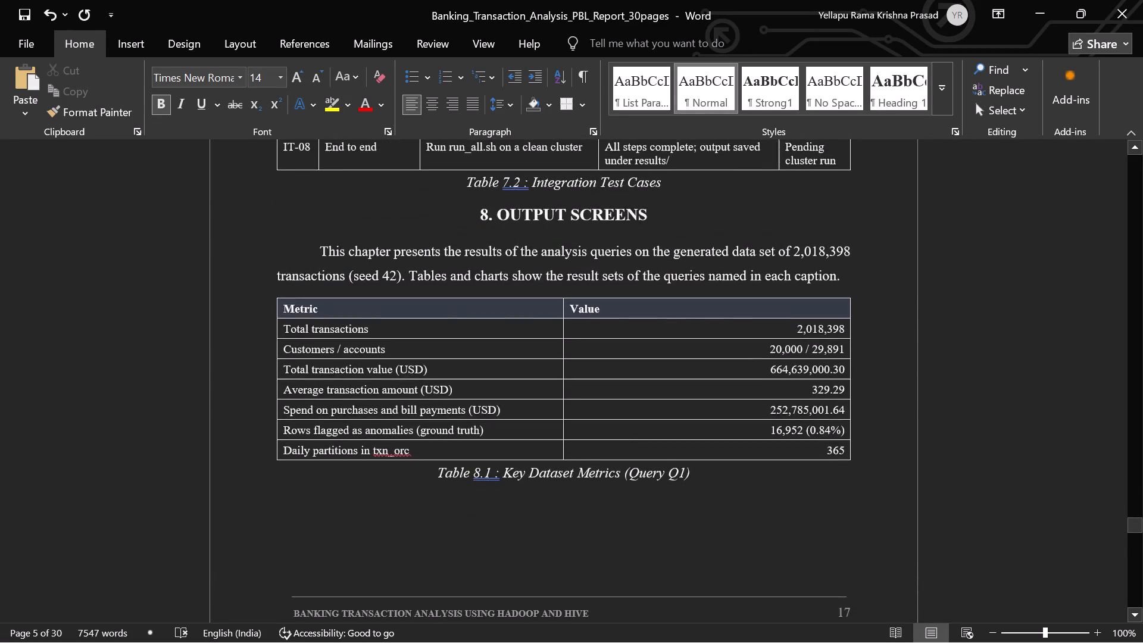
Go back through the front pages and reread the page numbers the Contents page lists for chapters 7 to 11.
{"action": "scroll", "coordinate": [648, 447], "scroll_direction": "up", "scroll_amount": 20}
{"action": "scroll", "coordinate": [648, 447], "scroll_direction": "up", "scroll_amount": 11}
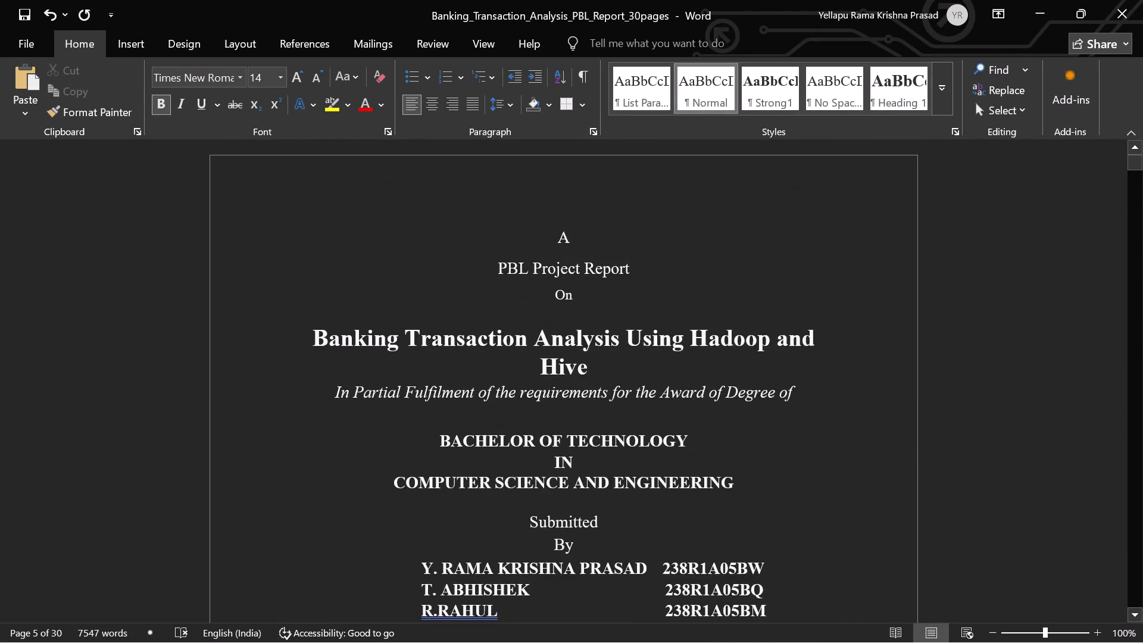
{"action": "scroll", "coordinate": [648, 447], "scroll_direction": "down", "scroll_amount": 8}
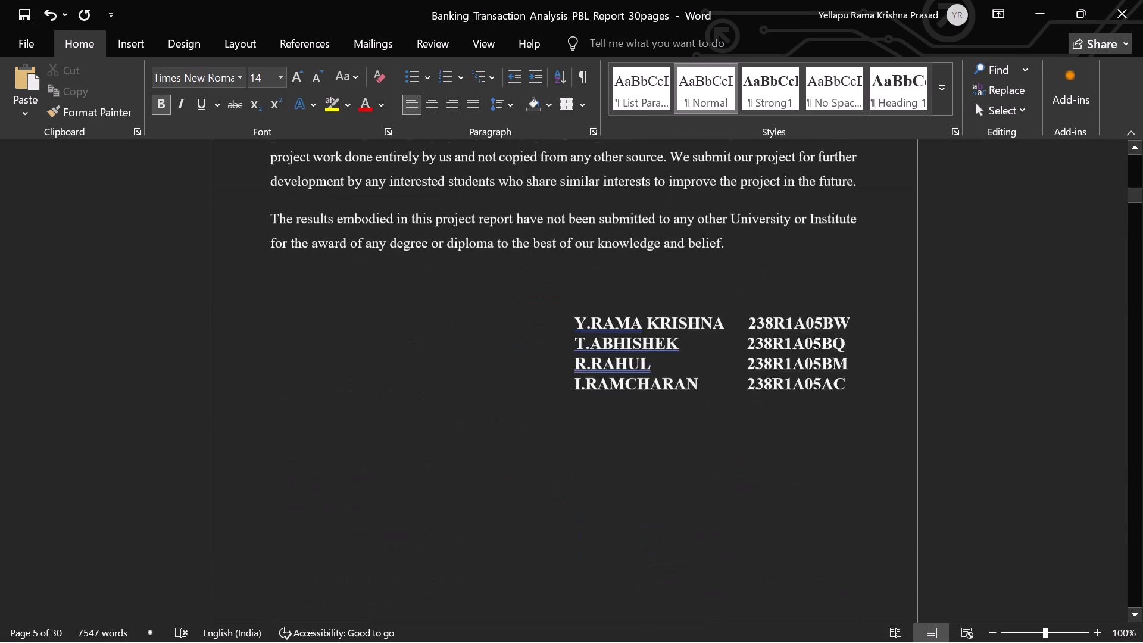
{"action": "scroll", "coordinate": [648, 447], "scroll_direction": "down", "scroll_amount": 4}
{"action": "scroll", "coordinate": [648, 447], "scroll_direction": "up", "scroll_amount": 1}
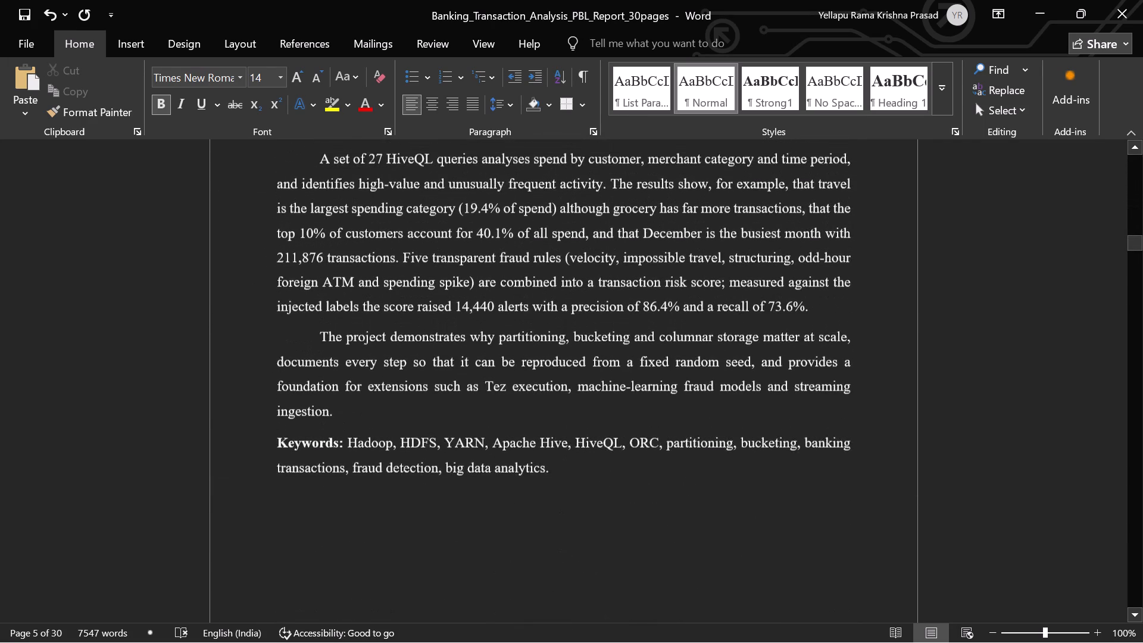
{"action": "scroll", "coordinate": [648, 447], "scroll_direction": "up", "scroll_amount": 2}
{"action": "scroll", "coordinate": [599, 413], "scroll_direction": "up", "scroll_amount": 2}
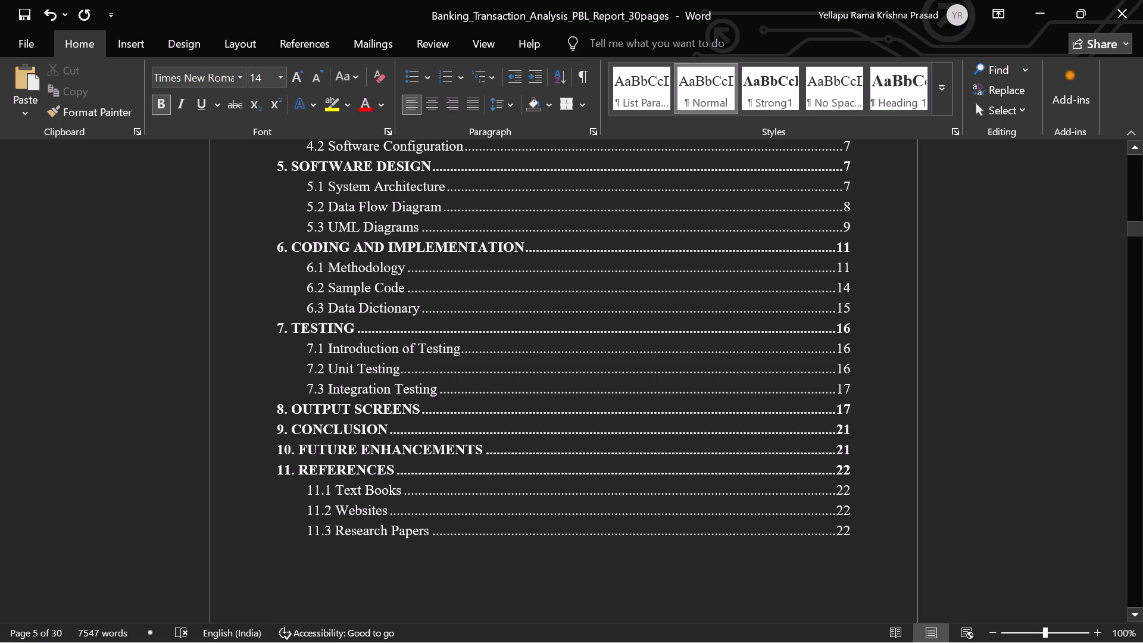
Check where the Output Screens, Conclusion, Future Enhancements and References chapters fall across the report's final pages.
{"action": "scroll", "coordinate": [631, 455], "scroll_direction": "down", "scroll_amount": 18}
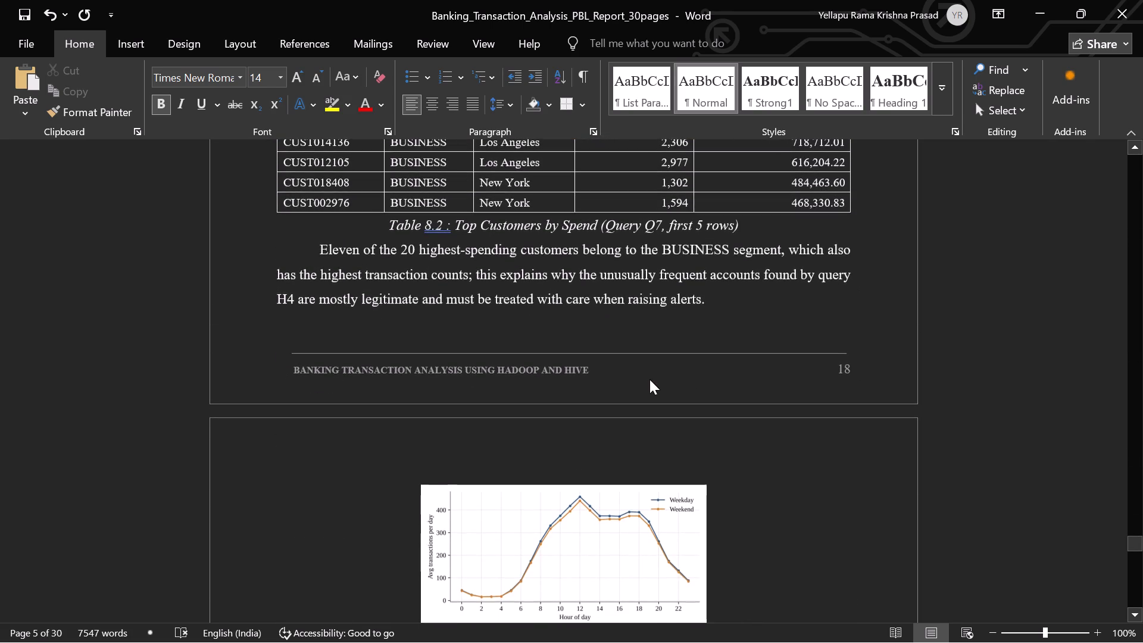
{"action": "scroll", "coordinate": [649, 379], "scroll_direction": "down", "scroll_amount": 6}
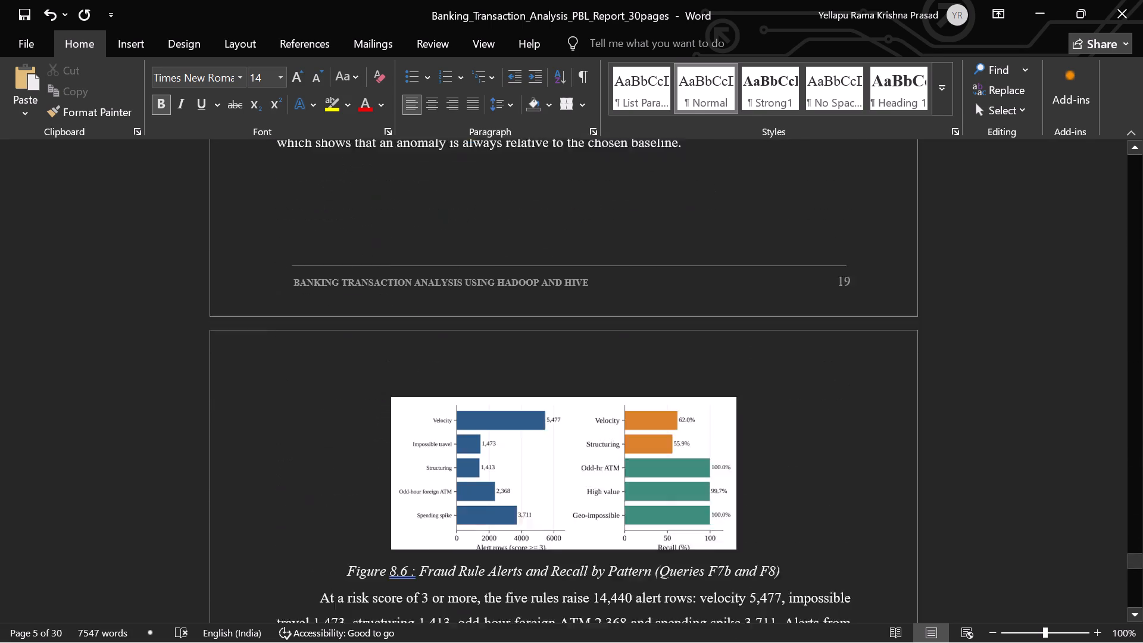
{"action": "scroll", "coordinate": [649, 379], "scroll_direction": "down", "scroll_amount": 4}
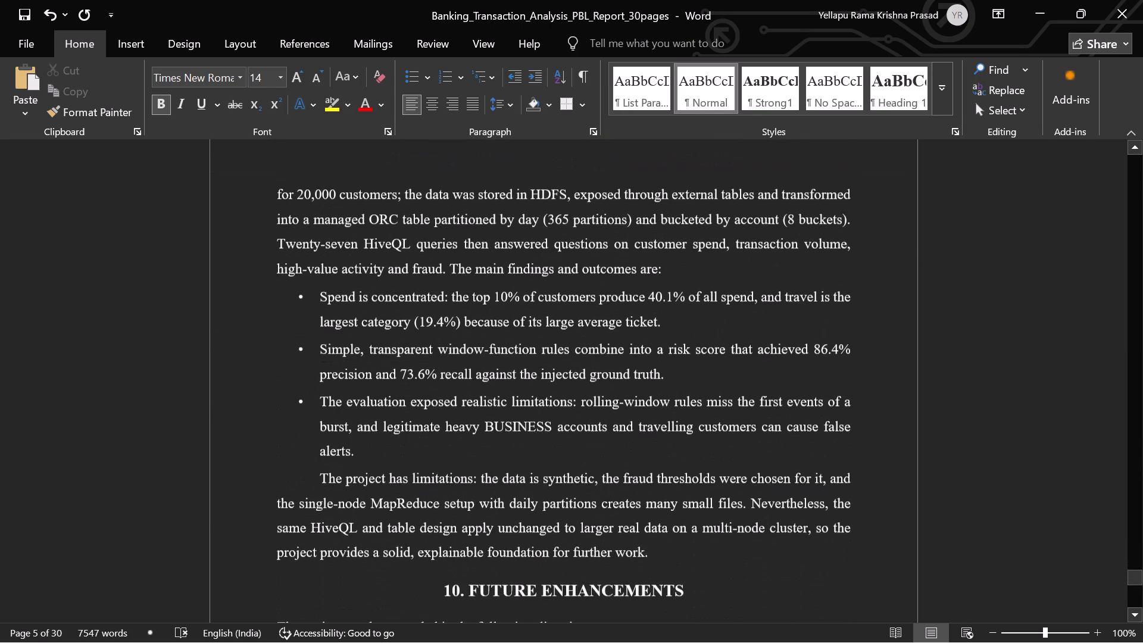
{"action": "scroll", "coordinate": [626, 457], "scroll_direction": "down", "scroll_amount": 2}
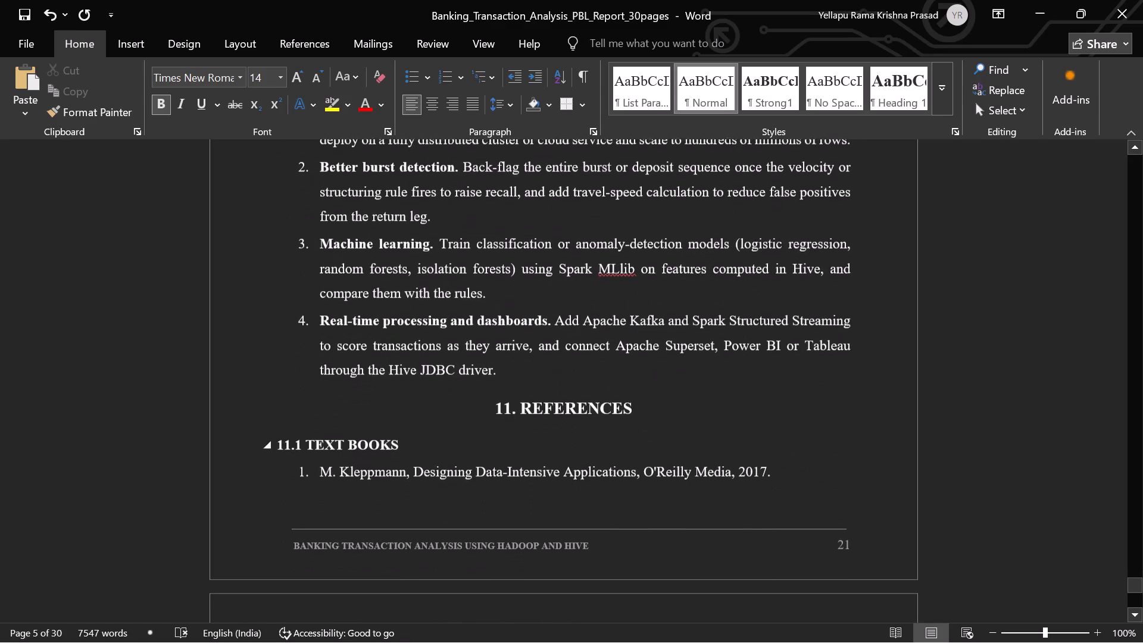
{"action": "scroll", "coordinate": [438, 365], "scroll_direction": "up", "scroll_amount": 3}
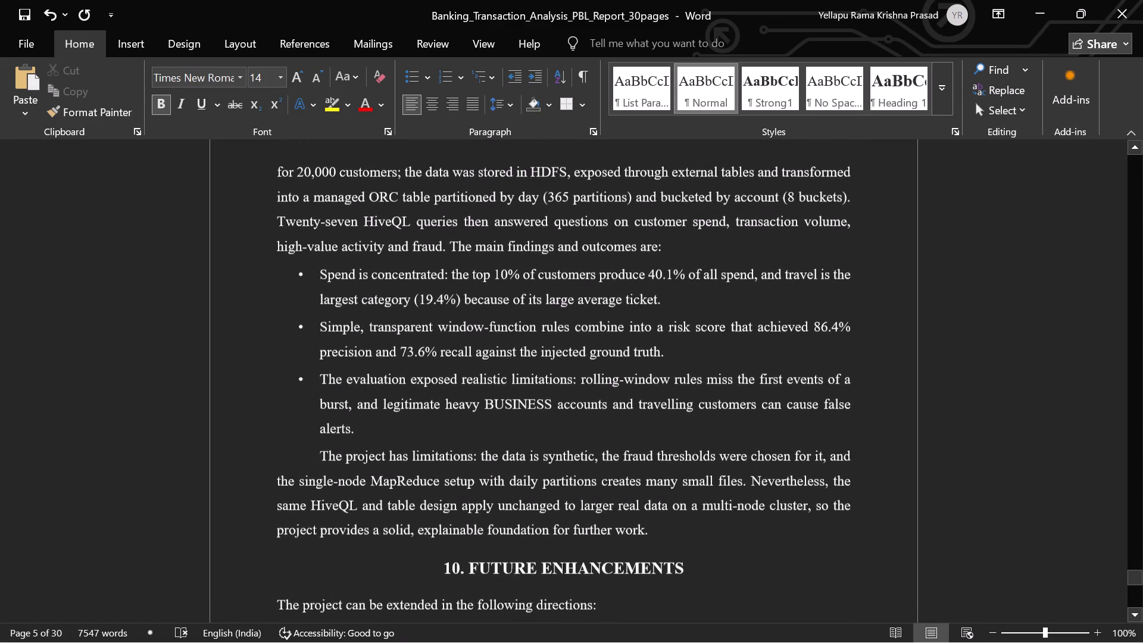
{"action": "scroll", "coordinate": [519, 393], "scroll_direction": "up", "scroll_amount": 3}
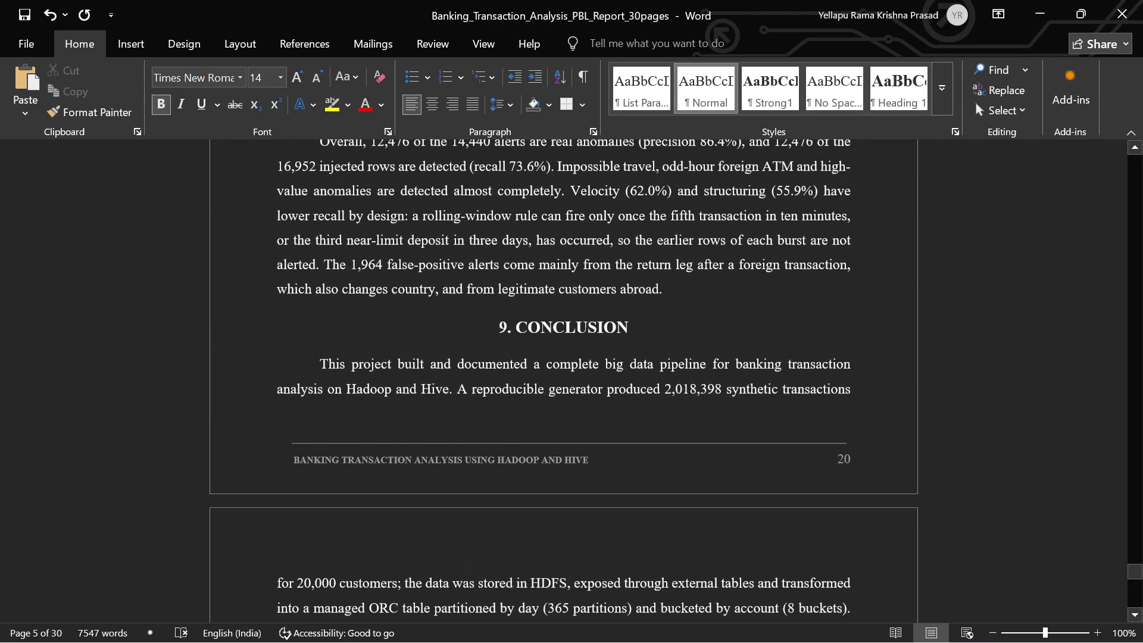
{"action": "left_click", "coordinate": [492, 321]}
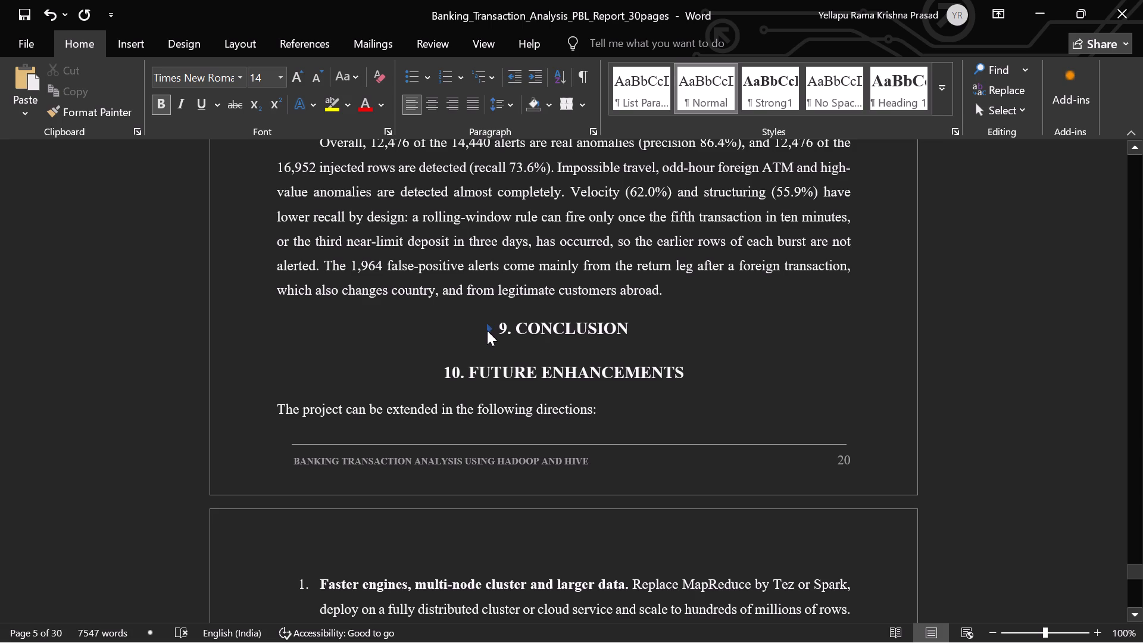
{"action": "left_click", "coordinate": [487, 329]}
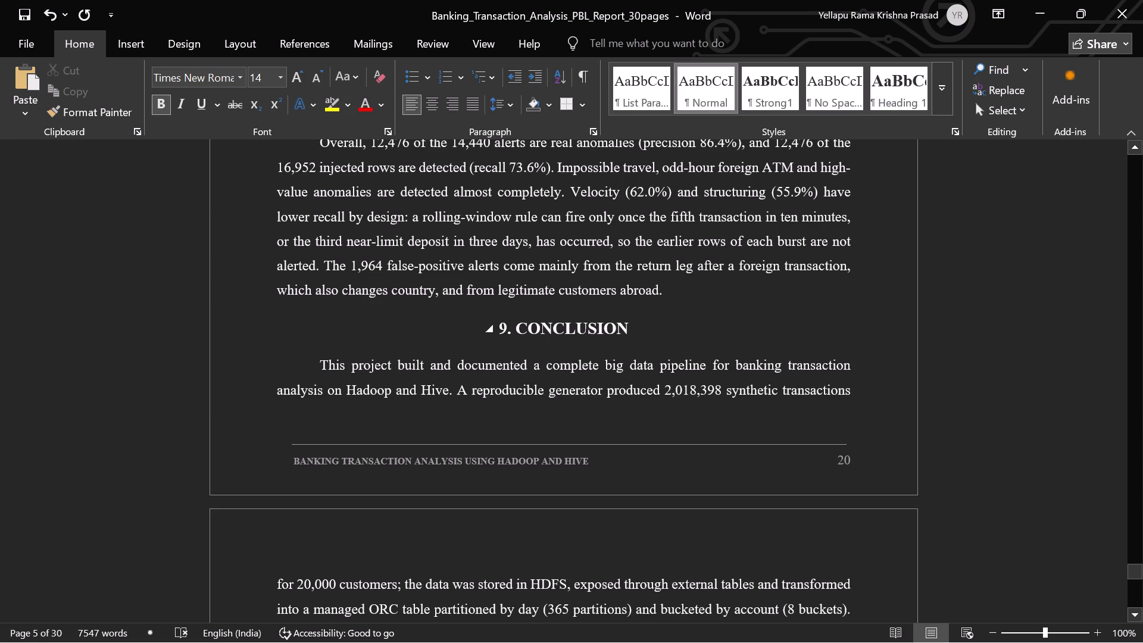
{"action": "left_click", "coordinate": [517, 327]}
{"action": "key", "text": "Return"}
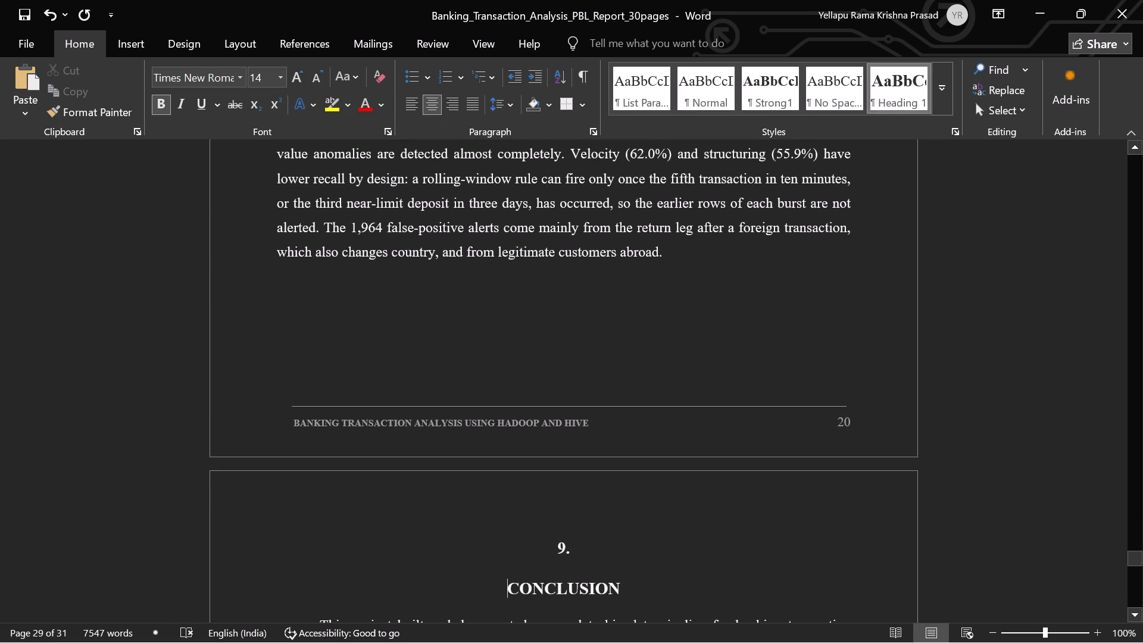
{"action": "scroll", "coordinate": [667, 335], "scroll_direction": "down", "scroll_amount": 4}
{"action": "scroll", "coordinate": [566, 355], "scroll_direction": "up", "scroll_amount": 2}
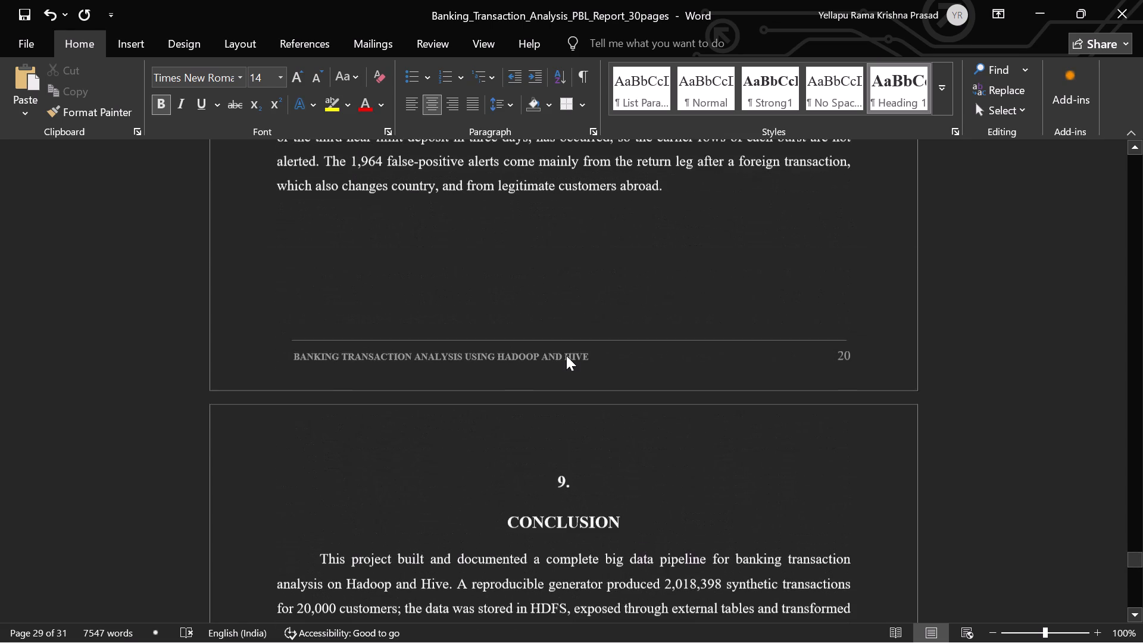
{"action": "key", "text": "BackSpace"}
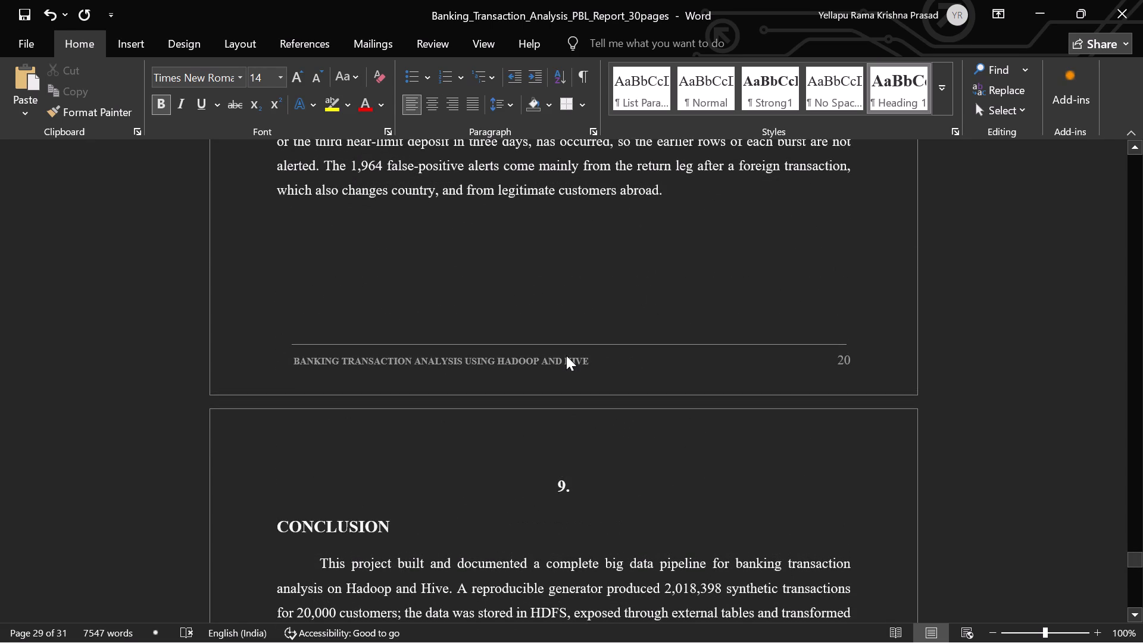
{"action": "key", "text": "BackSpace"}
Insert an empty paragraph before the whole "9. CONCLUSION" heading so the chapter starts on the following page.
{"action": "key", "text": "Left"}
{"action": "key", "text": "Left"}
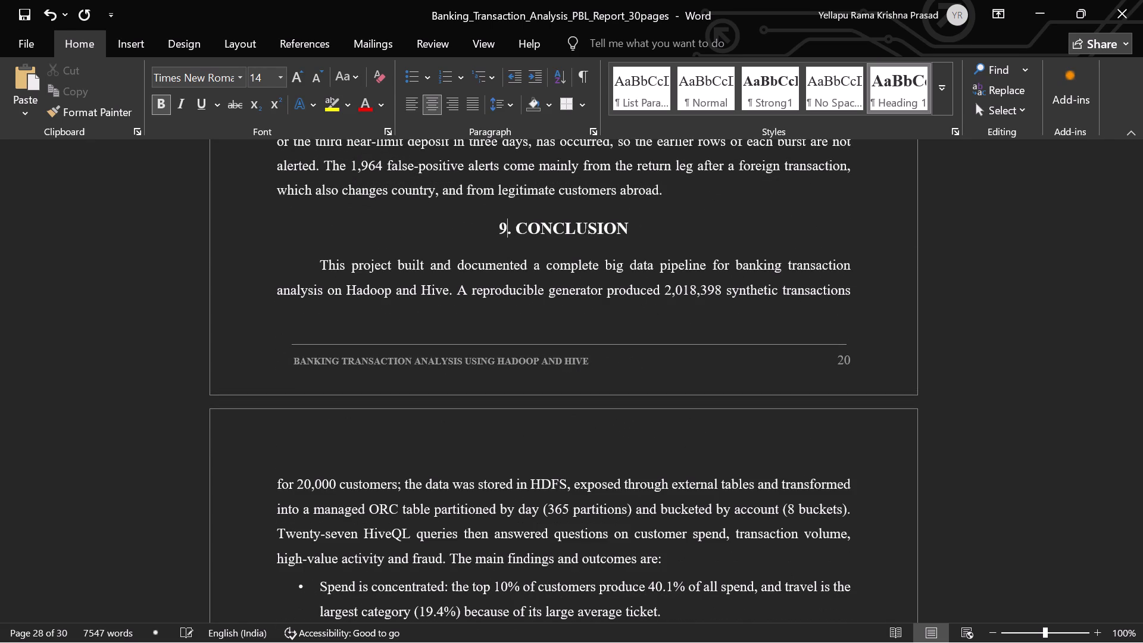
{"action": "key", "text": "Left"}
{"action": "key", "text": "Return"}
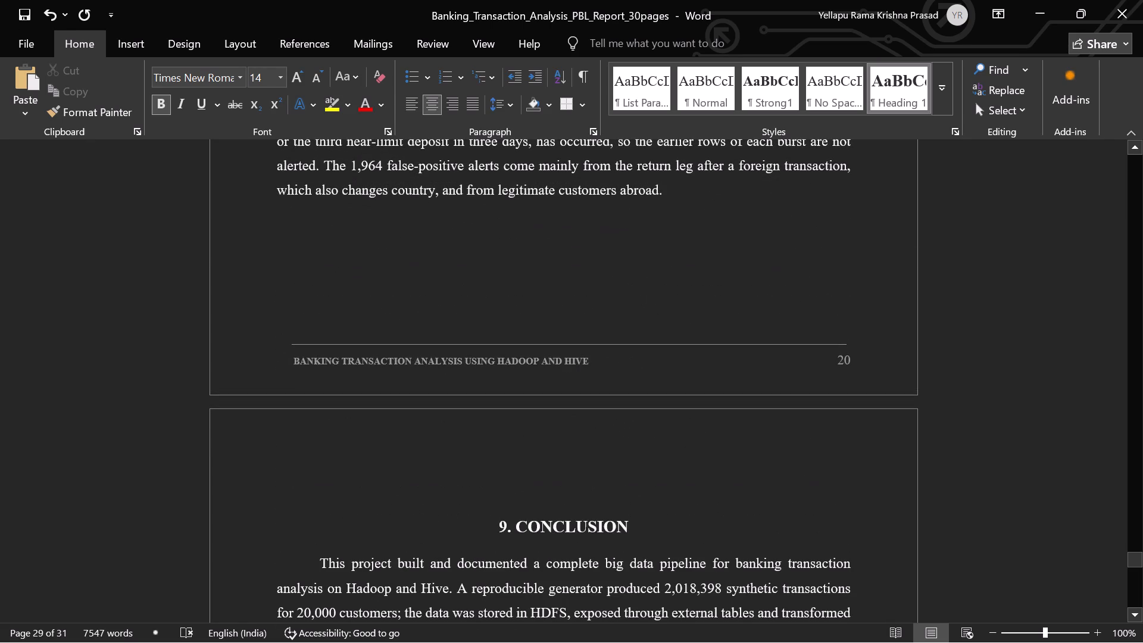
Inspect how the Conclusion, Future Enhancements and References chapters are laid out across the last pages.
{"action": "scroll", "coordinate": [701, 341], "scroll_direction": "down", "scroll_amount": 1}
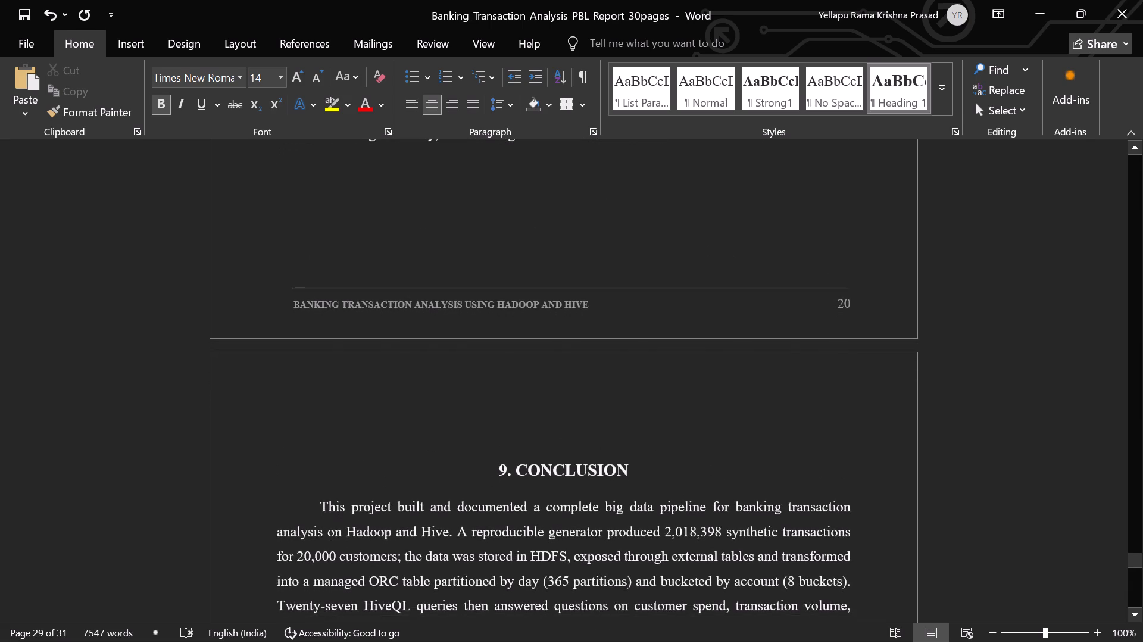
{"action": "scroll", "coordinate": [635, 408], "scroll_direction": "down", "scroll_amount": 9}
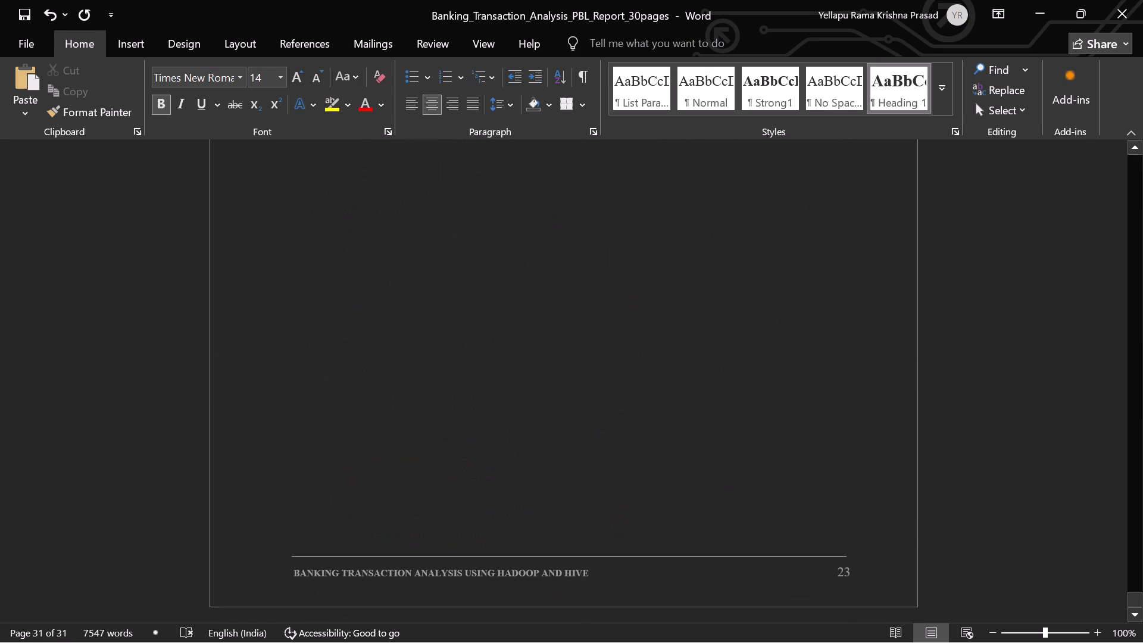
{"action": "scroll", "coordinate": [715, 348], "scroll_direction": "up", "scroll_amount": 3}
{"action": "scroll", "coordinate": [598, 388], "scroll_direction": "up", "scroll_amount": 2}
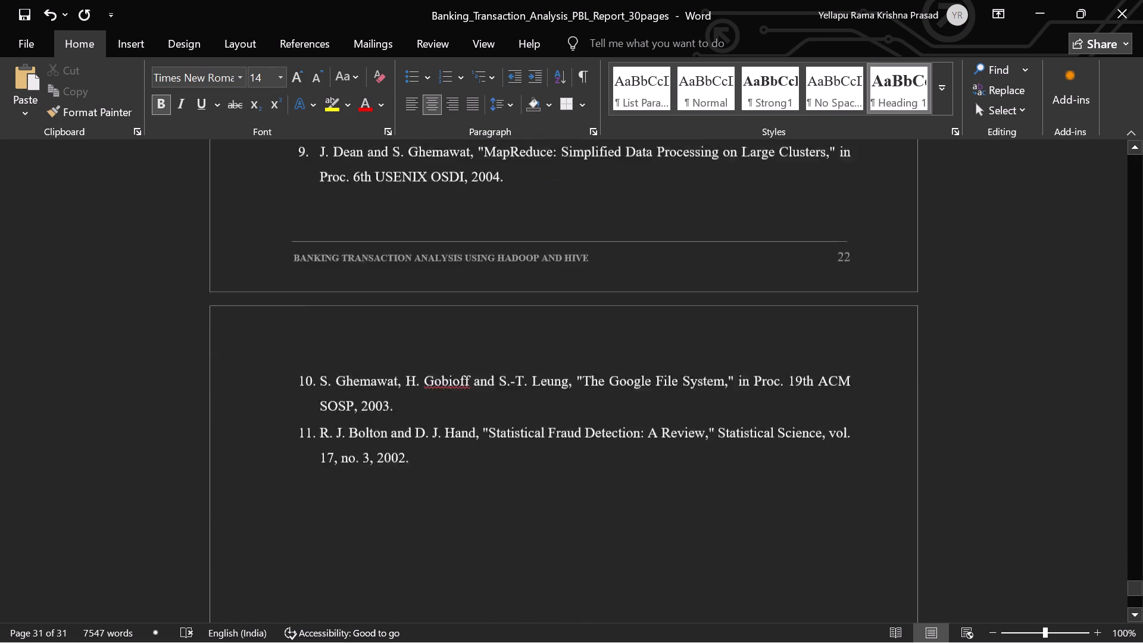
{"action": "scroll", "coordinate": [598, 388], "scroll_direction": "up", "scroll_amount": 2}
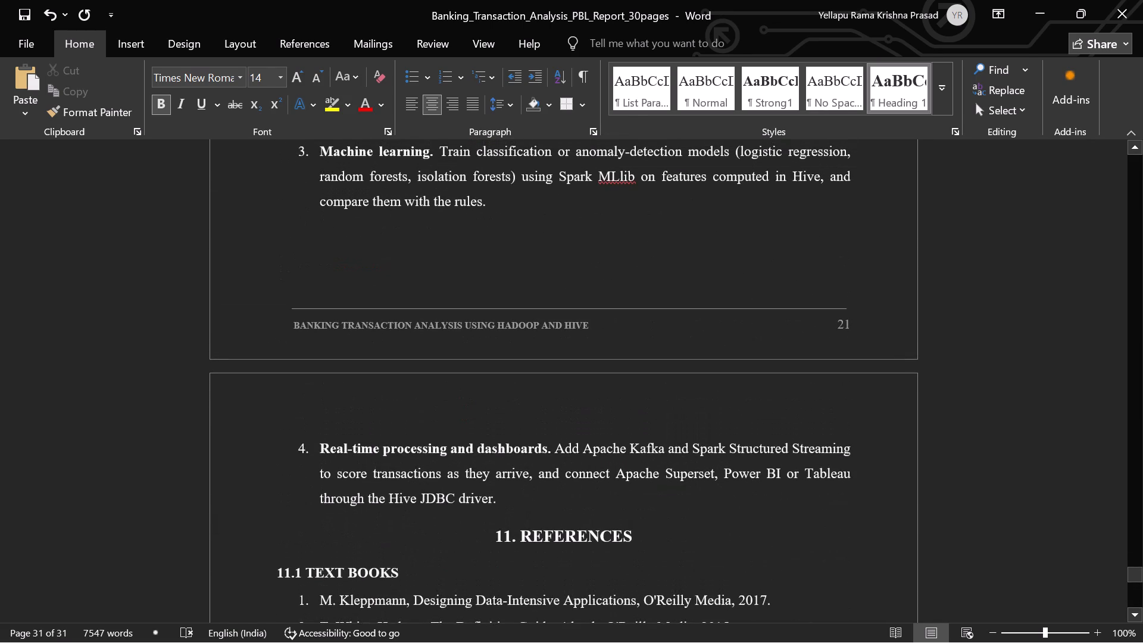
Compare where the Conclusion, Future Enhancements and References chapters start with the page numbers listed for them on the Contents page.
{"action": "scroll", "coordinate": [510, 454], "scroll_direction": "up", "scroll_amount": 4}
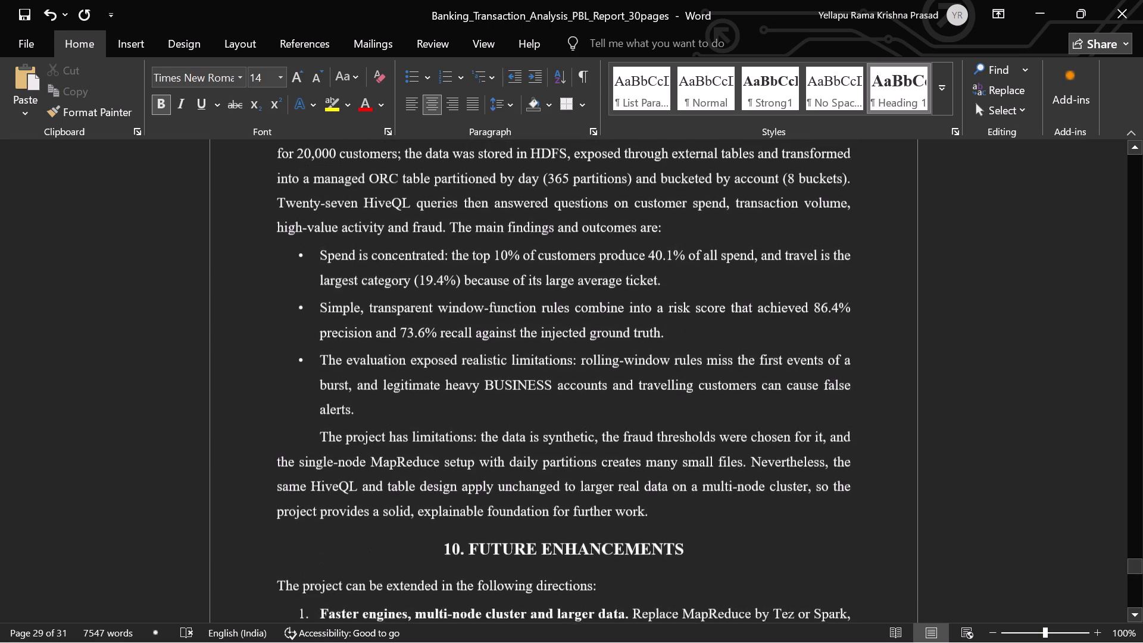
{"action": "scroll", "coordinate": [510, 454], "scroll_direction": "up", "scroll_amount": 1}
{"action": "scroll", "coordinate": [555, 436], "scroll_direction": "up", "scroll_amount": 1}
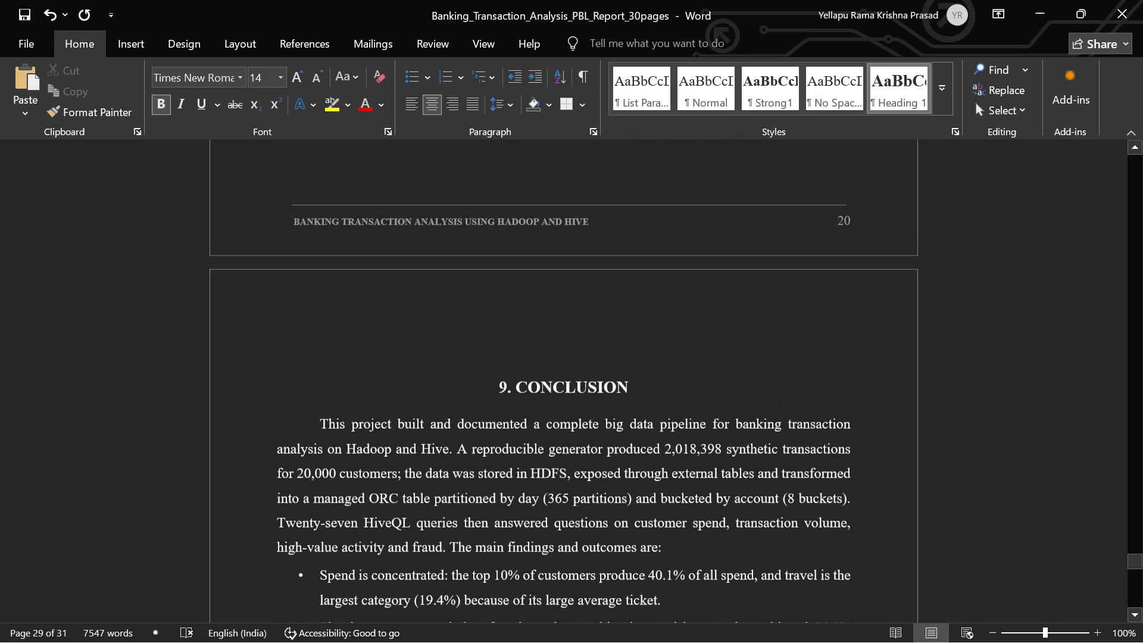
{"action": "scroll", "coordinate": [519, 431], "scroll_direction": "up", "scroll_amount": 1}
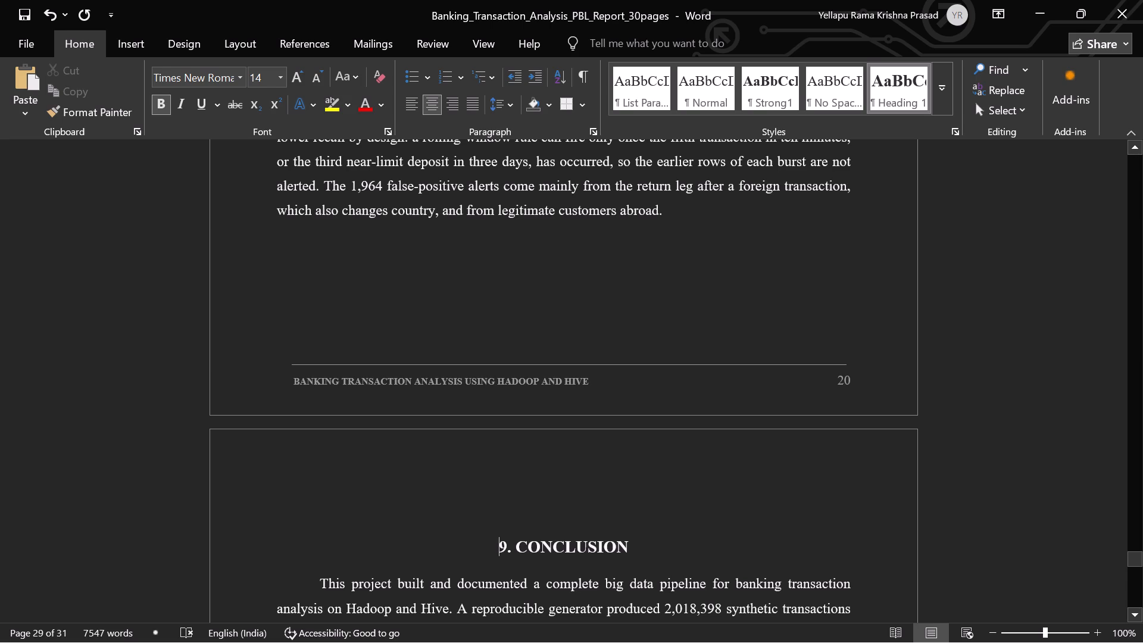
{"action": "scroll", "coordinate": [549, 469], "scroll_direction": "up", "scroll_amount": 16}
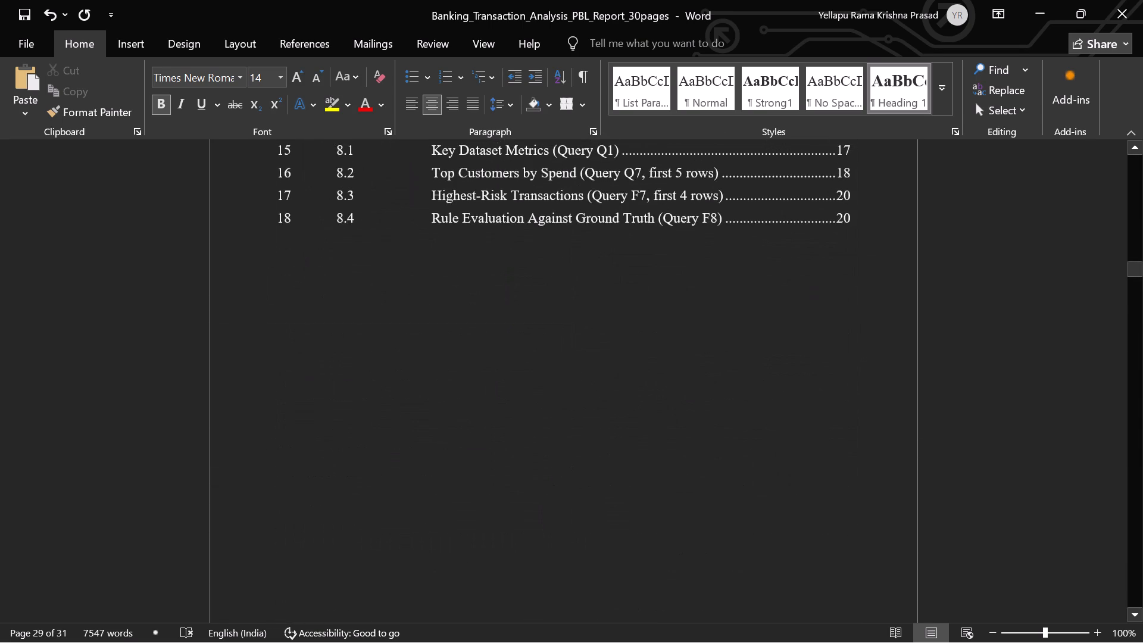
{"action": "scroll", "coordinate": [563, 410], "scroll_direction": "up", "scroll_amount": 5}
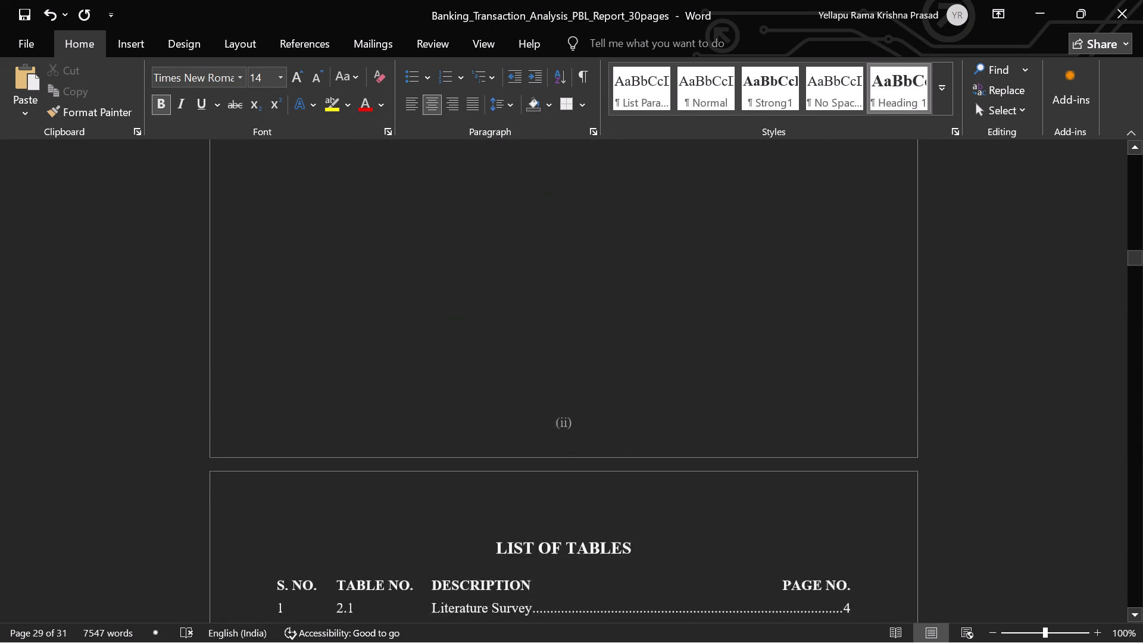
{"action": "scroll", "coordinate": [563, 410], "scroll_direction": "up", "scroll_amount": 5}
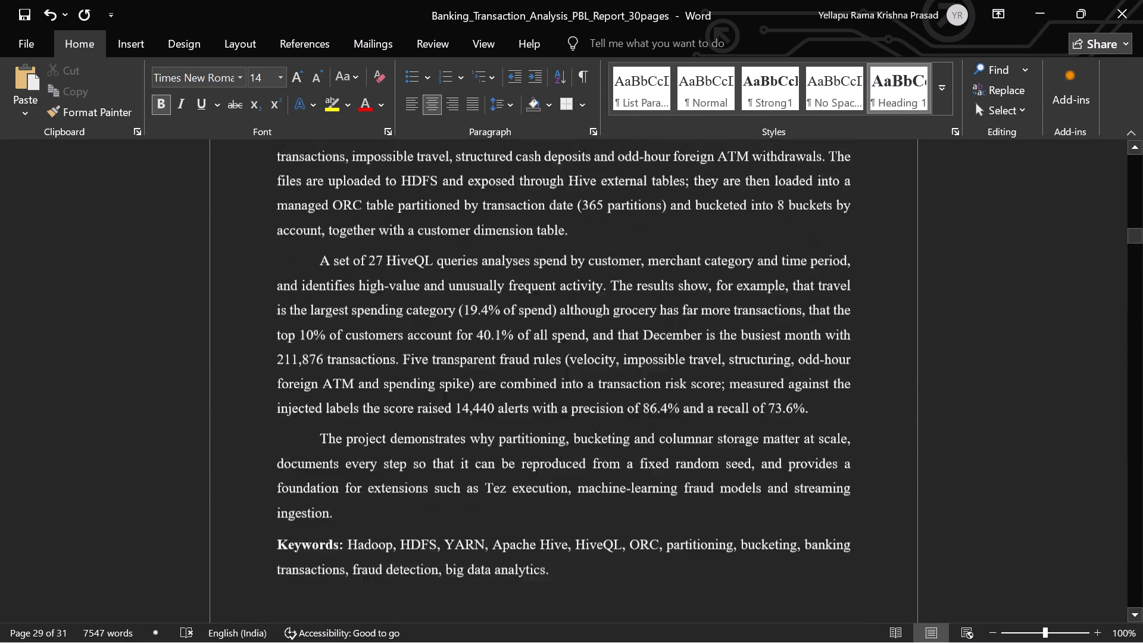
{"action": "scroll", "coordinate": [563, 410], "scroll_direction": "up", "scroll_amount": 1}
{"action": "scroll", "coordinate": [563, 410], "scroll_direction": "down", "scroll_amount": 1}
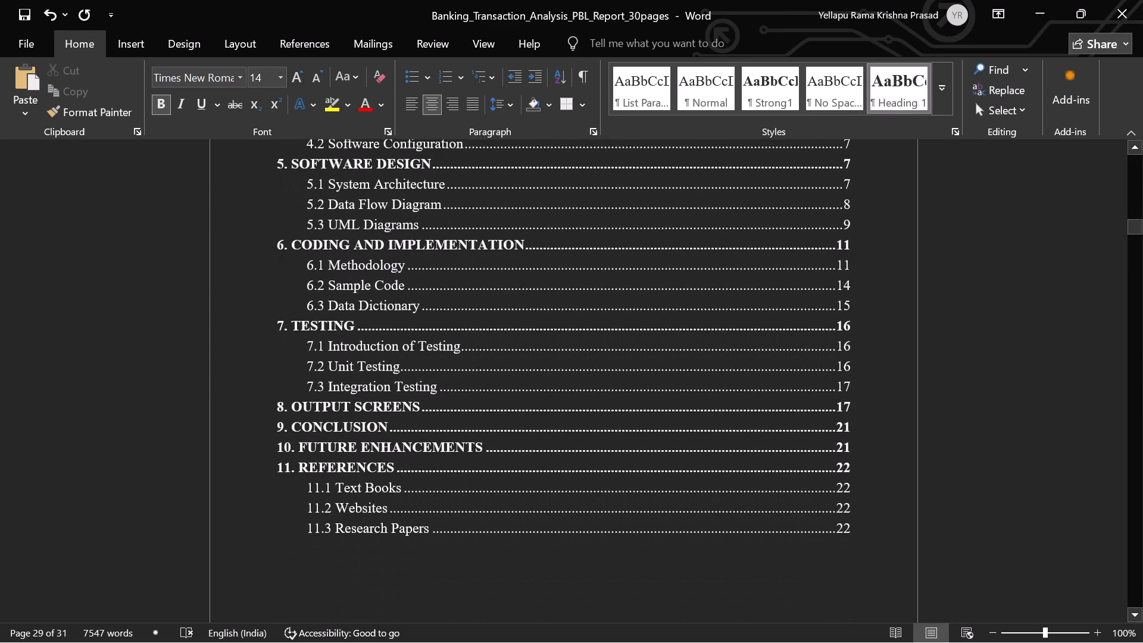
{"action": "scroll", "coordinate": [655, 518], "scroll_direction": "down", "scroll_amount": 4}
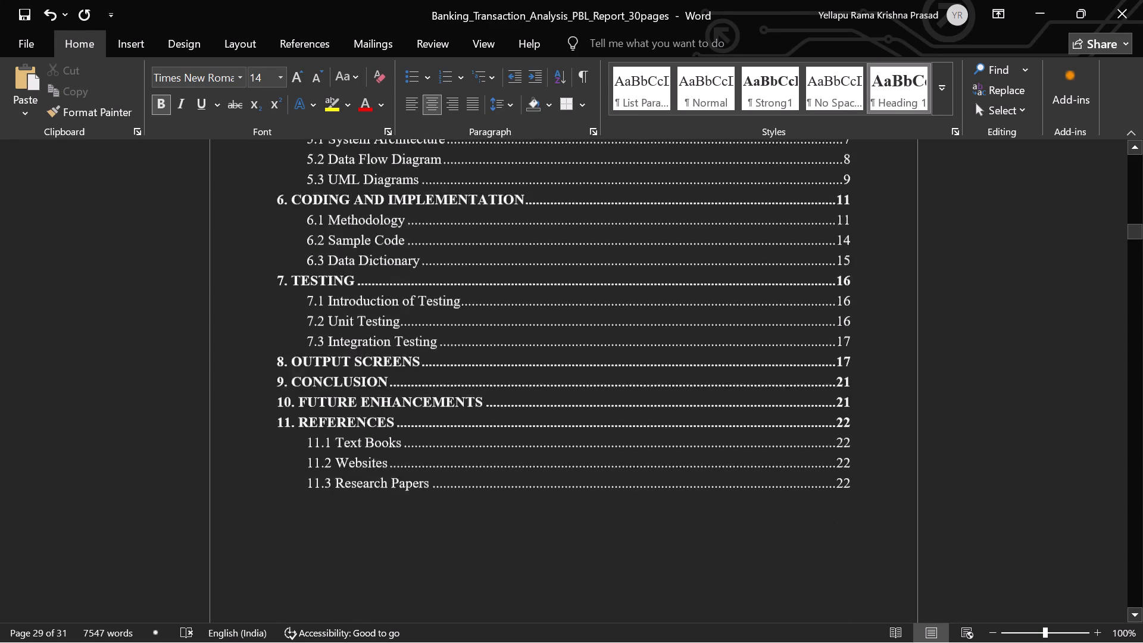
Delete research paper references 10 and 11 ("The Google File System" and "Statistical Fraud Detection: A Review") along with the leftover empty numbered line.
{"action": "scroll", "coordinate": [655, 518], "scroll_direction": "down", "scroll_amount": 19}
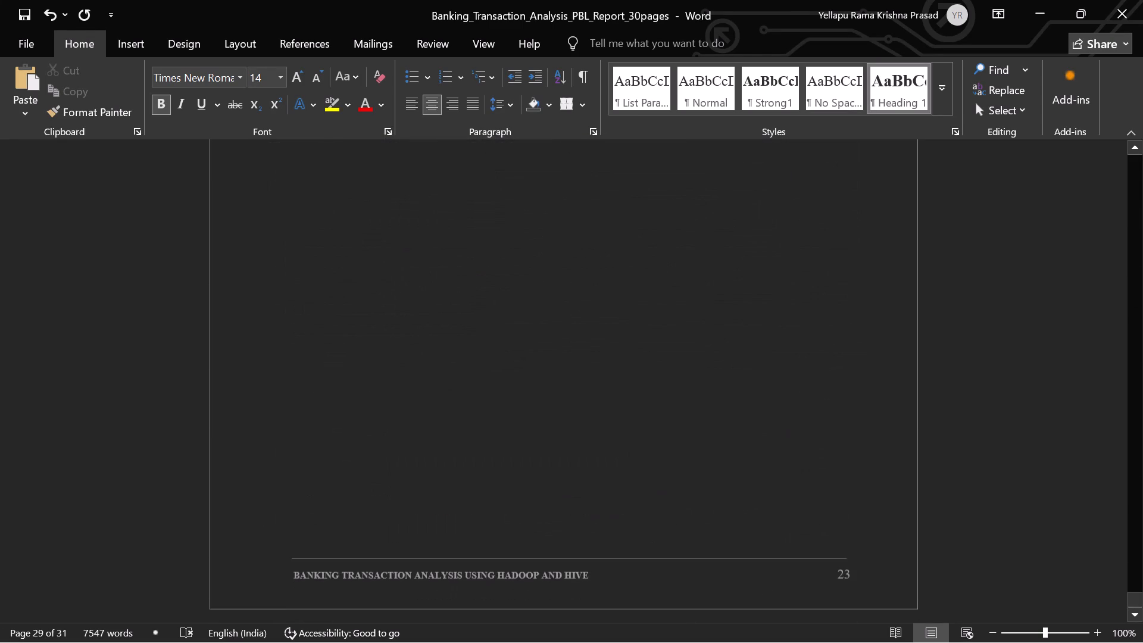
{"action": "scroll", "coordinate": [574, 497], "scroll_direction": "up", "scroll_amount": 4}
{"action": "scroll", "coordinate": [574, 497], "scroll_direction": "down", "scroll_amount": 1}
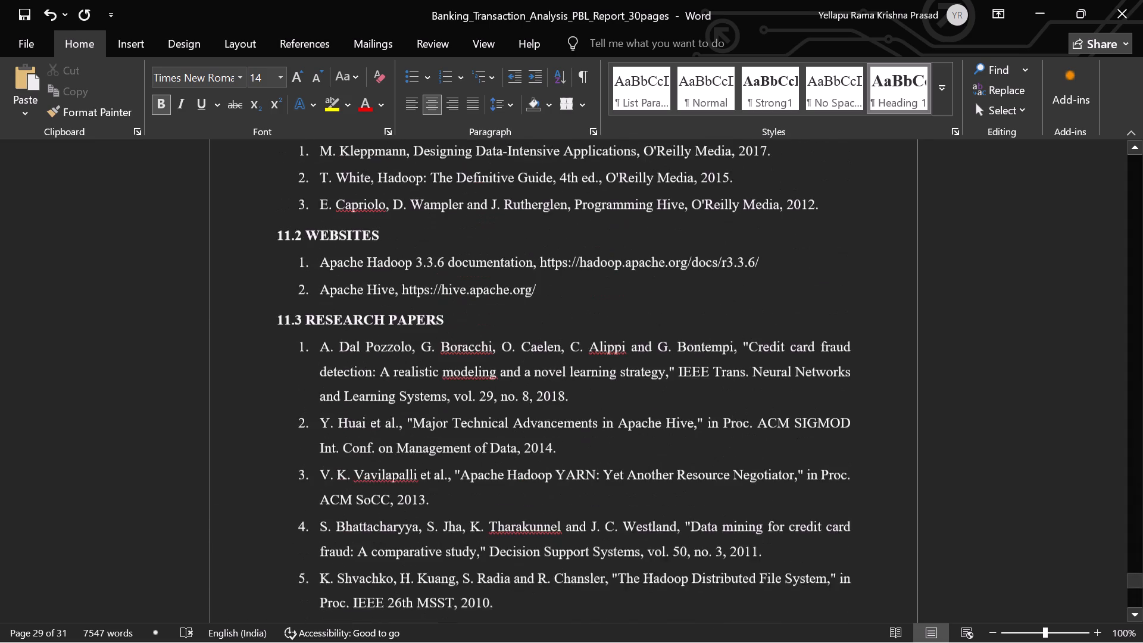
{"action": "scroll", "coordinate": [574, 497], "scroll_direction": "down", "scroll_amount": 1}
{"action": "scroll", "coordinate": [574, 497], "scroll_direction": "up", "scroll_amount": 1}
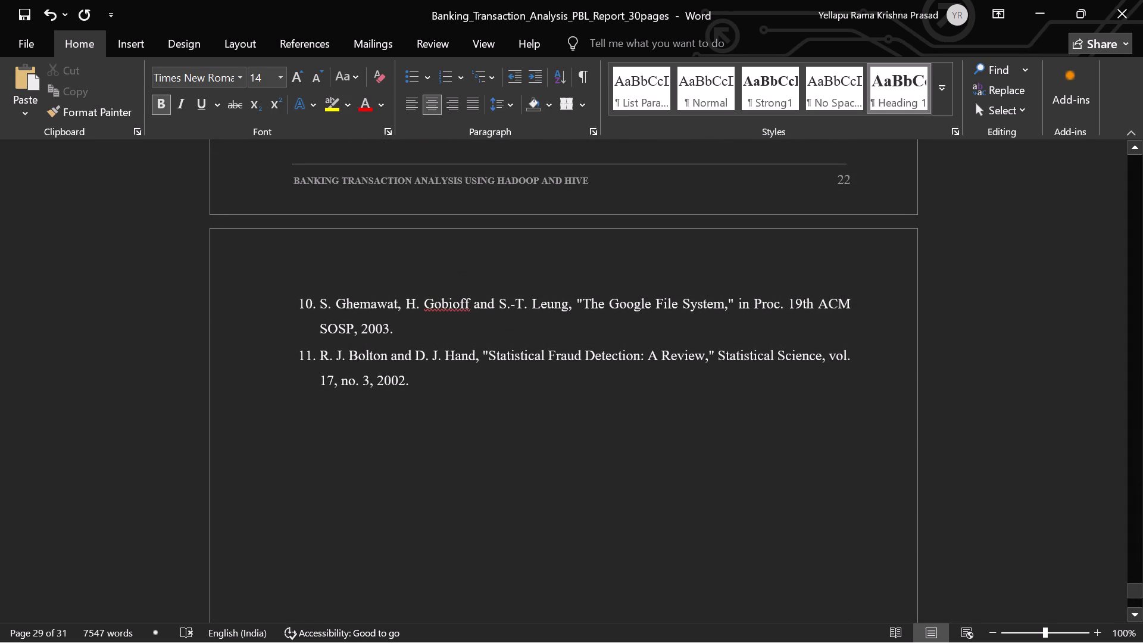
{"action": "left_click_drag", "start_coordinate": [430, 385], "coordinate": [292, 296]}
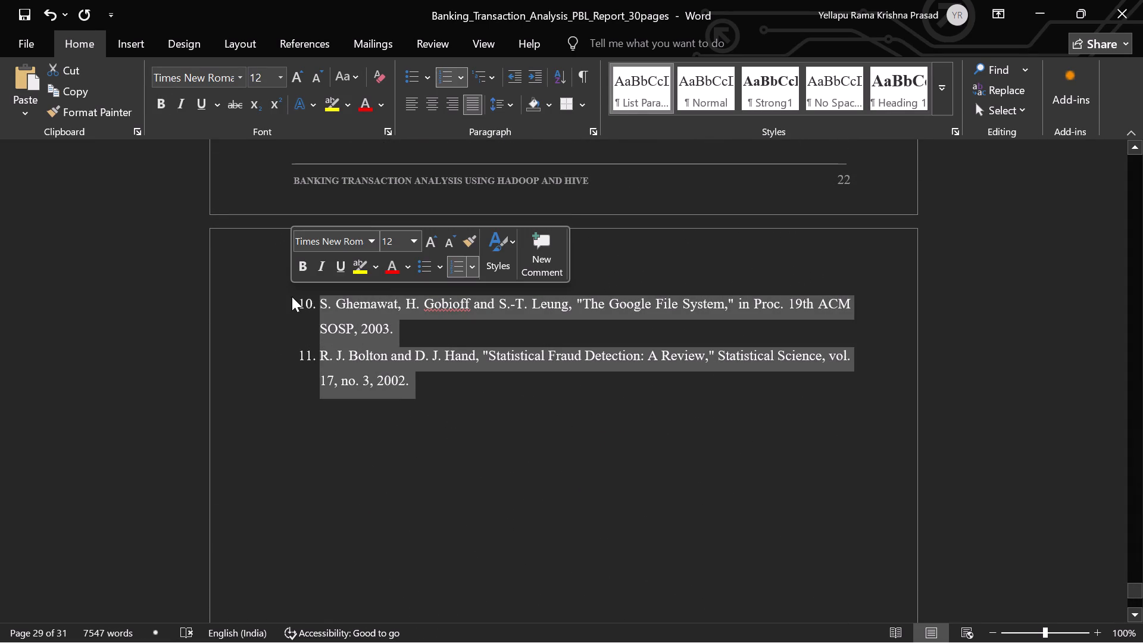
{"action": "key", "text": "BackSpace"}
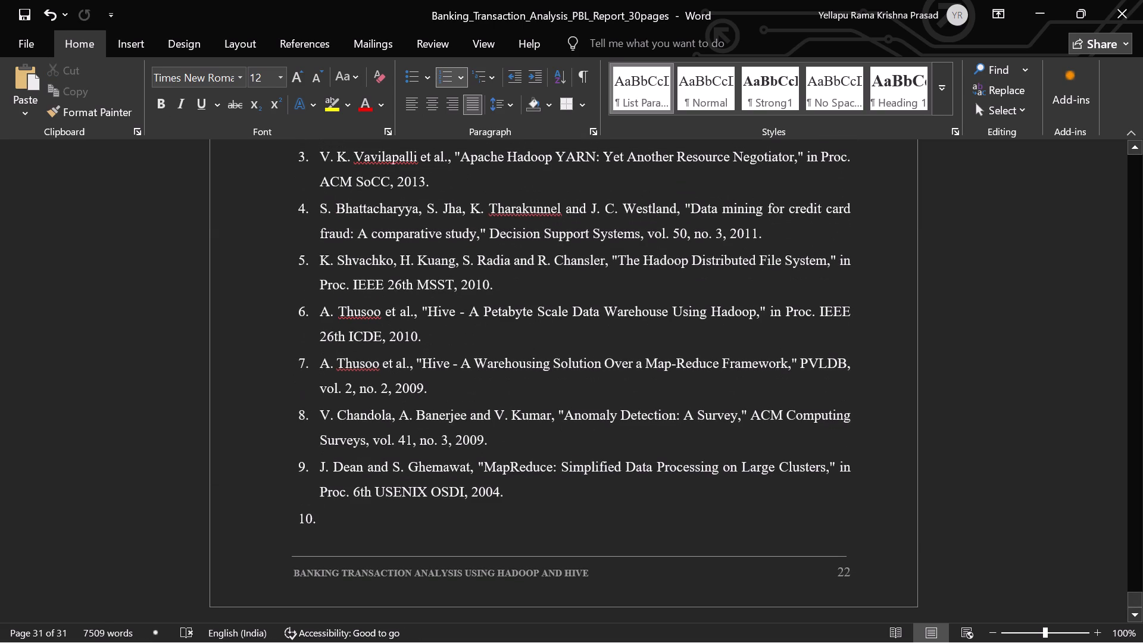
{"action": "key", "text": "BackSpace"}
{"action": "key", "text": "BackSpace"}
{"action": "key", "text": "BackSpace"}
{"action": "key", "text": "BackSpace"}
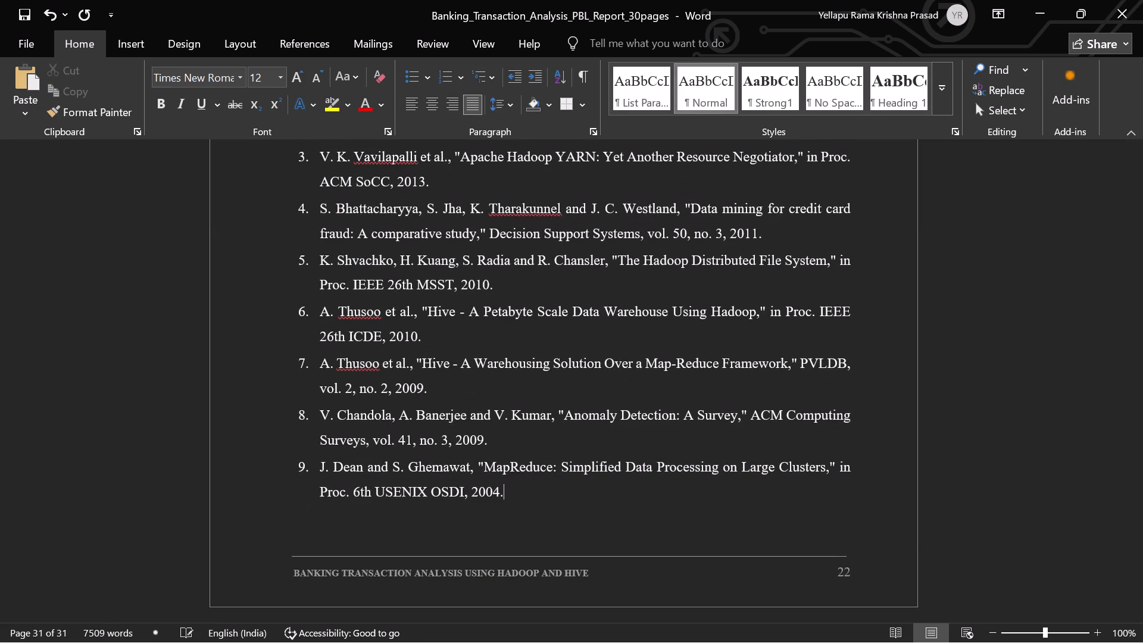
Check the layout of the Conclusion, Future Enhancements and References chapters, and look back through the report to its cover page.
{"action": "scroll", "coordinate": [535, 520], "scroll_direction": "down", "scroll_amount": 3}
{"action": "scroll", "coordinate": [535, 520], "scroll_direction": "up", "scroll_amount": 2}
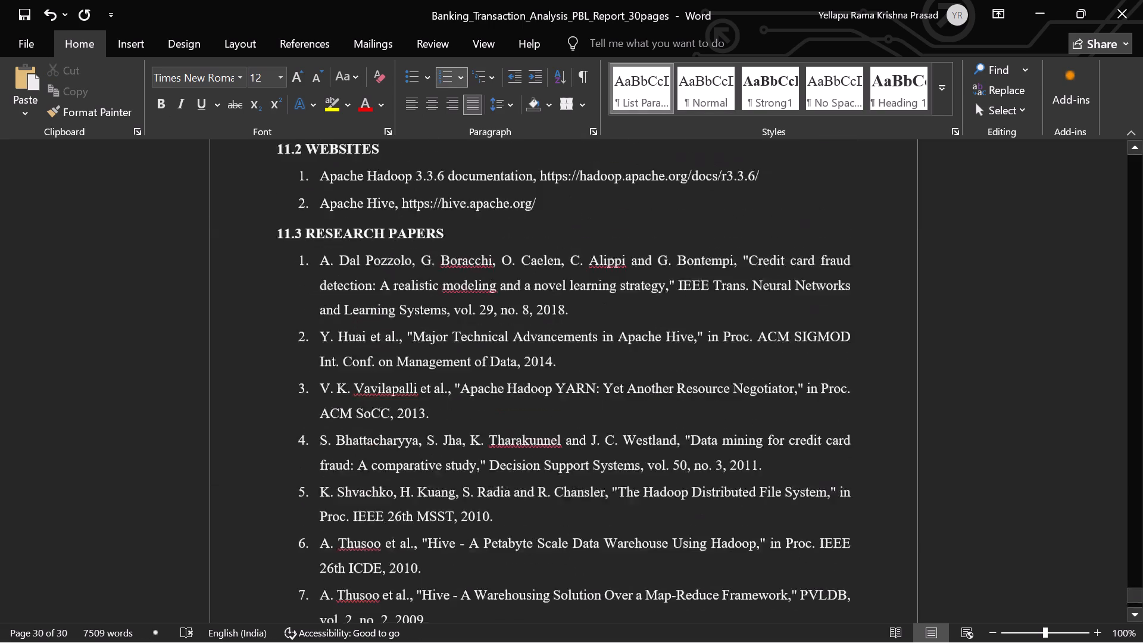
{"action": "scroll", "coordinate": [535, 520], "scroll_direction": "up", "scroll_amount": 1}
{"action": "scroll", "coordinate": [535, 520], "scroll_direction": "right", "scroll_amount": 1}
{"action": "scroll", "coordinate": [535, 520], "scroll_direction": "up", "scroll_amount": 1}
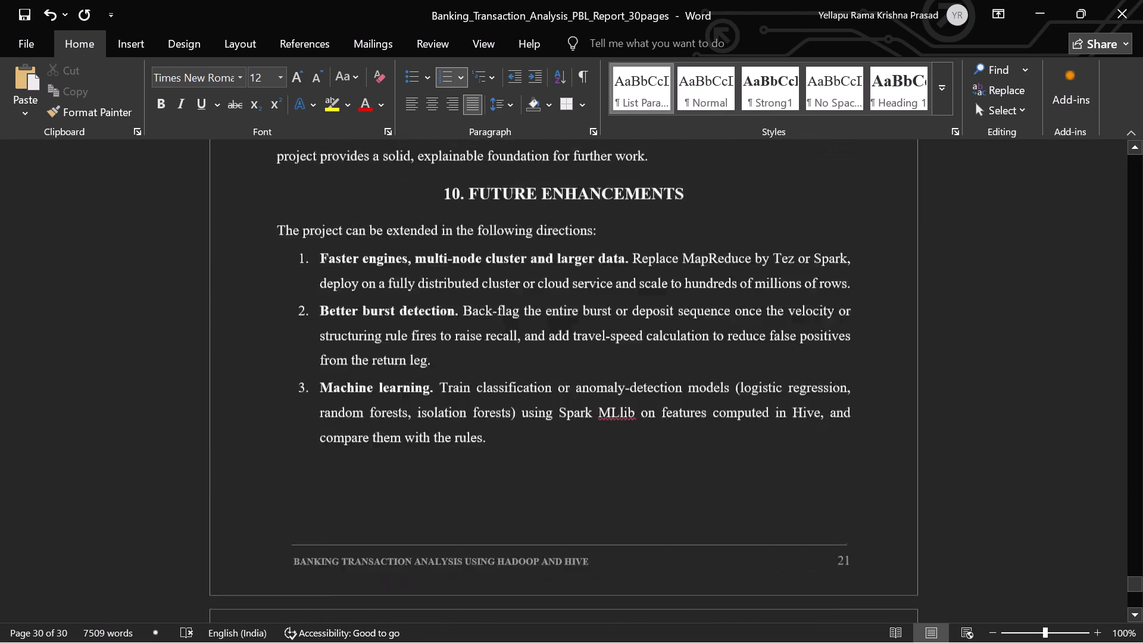
{"action": "scroll", "coordinate": [535, 520], "scroll_direction": "up", "scroll_amount": 2}
{"action": "scroll", "coordinate": [535, 520], "scroll_direction": "down", "scroll_amount": 2}
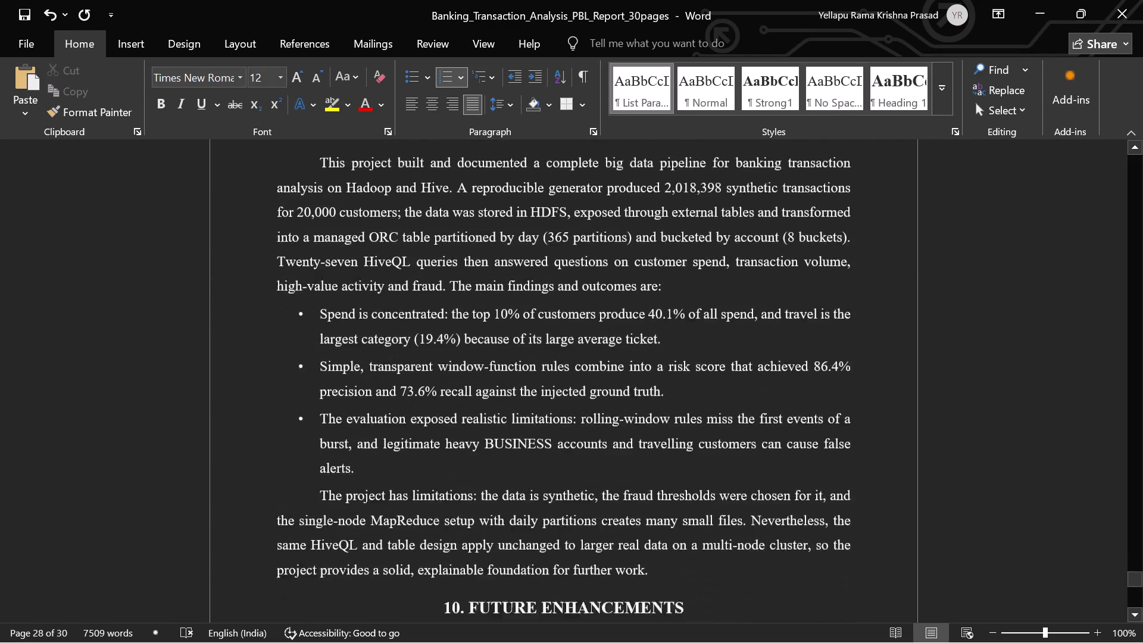
{"action": "scroll", "coordinate": [535, 520], "scroll_direction": "down", "scroll_amount": 2}
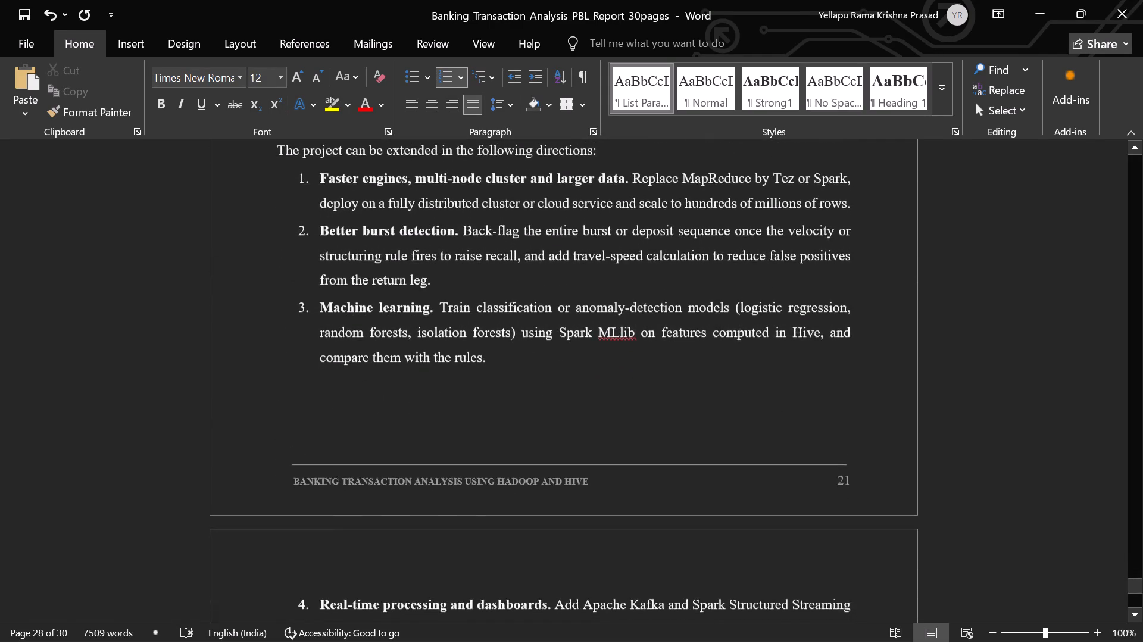
{"action": "scroll", "coordinate": [535, 520], "scroll_direction": "down", "scroll_amount": 1}
{"action": "scroll", "coordinate": [535, 520], "scroll_direction": "up", "scroll_amount": 6}
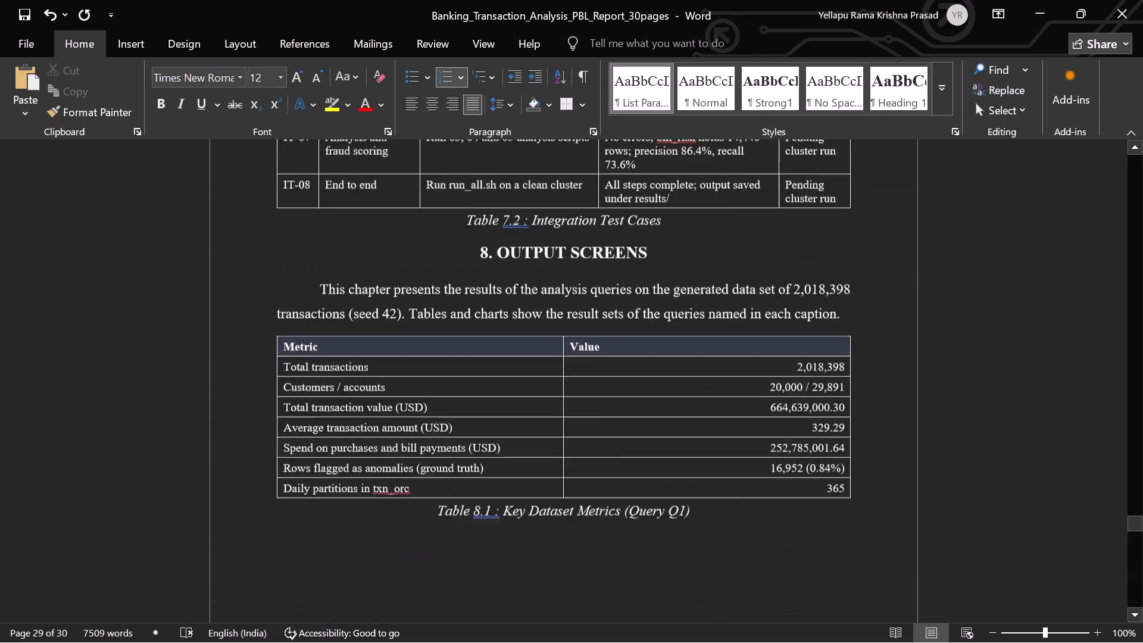
{"action": "scroll", "coordinate": [535, 520], "scroll_direction": "up", "scroll_amount": 19}
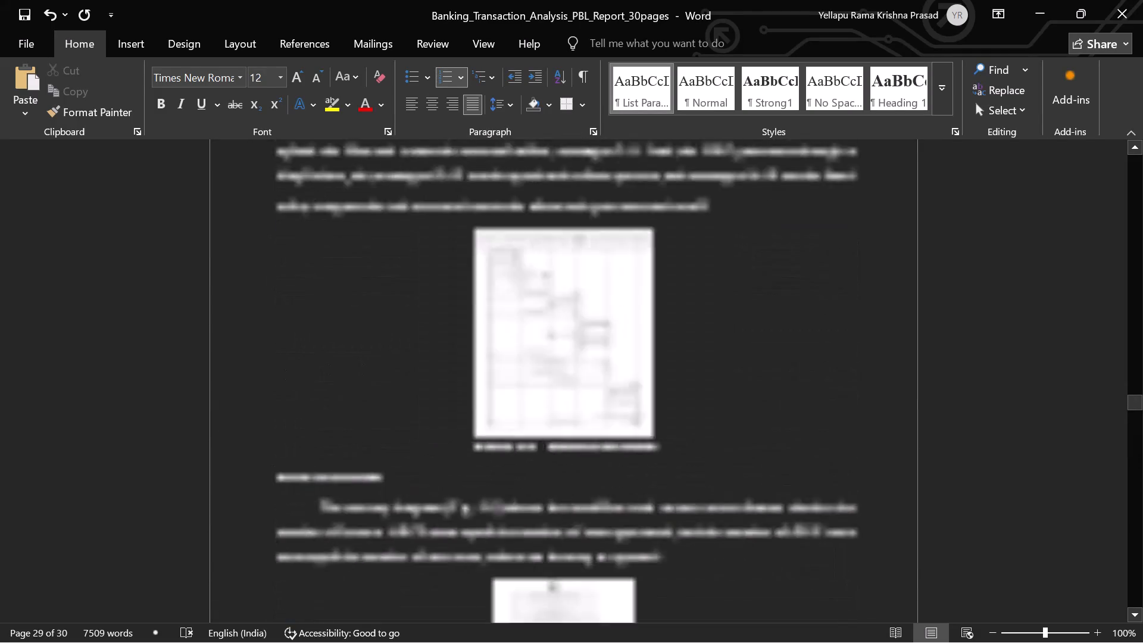
{"action": "scroll", "coordinate": [535, 520], "scroll_direction": "up", "scroll_amount": 16}
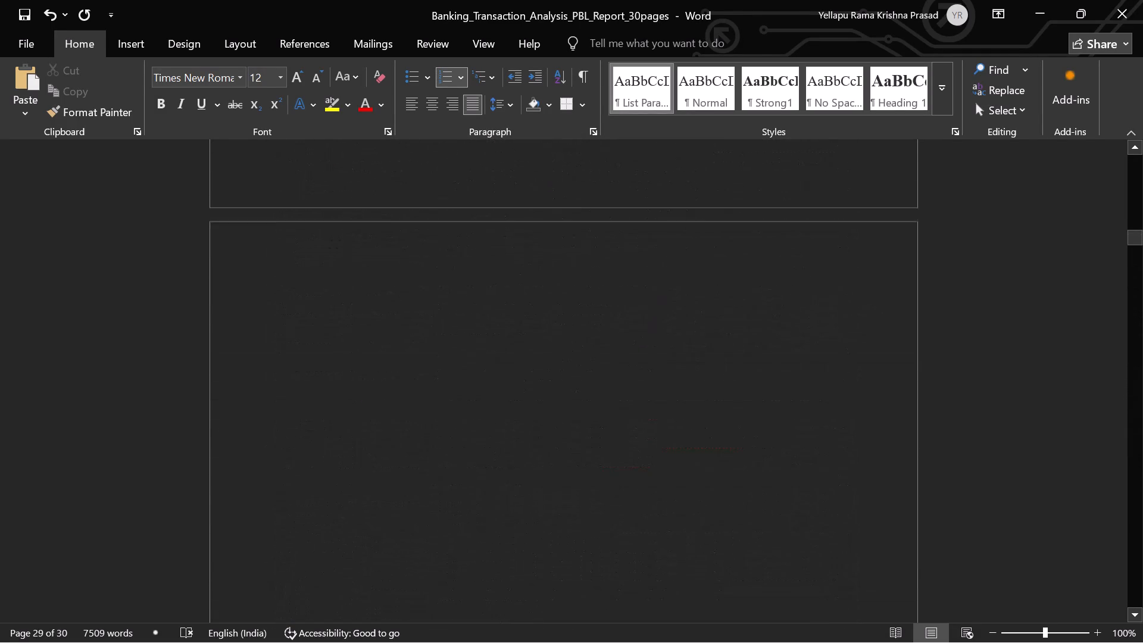
{"action": "scroll", "coordinate": [535, 520], "scroll_direction": "up", "scroll_amount": 13}
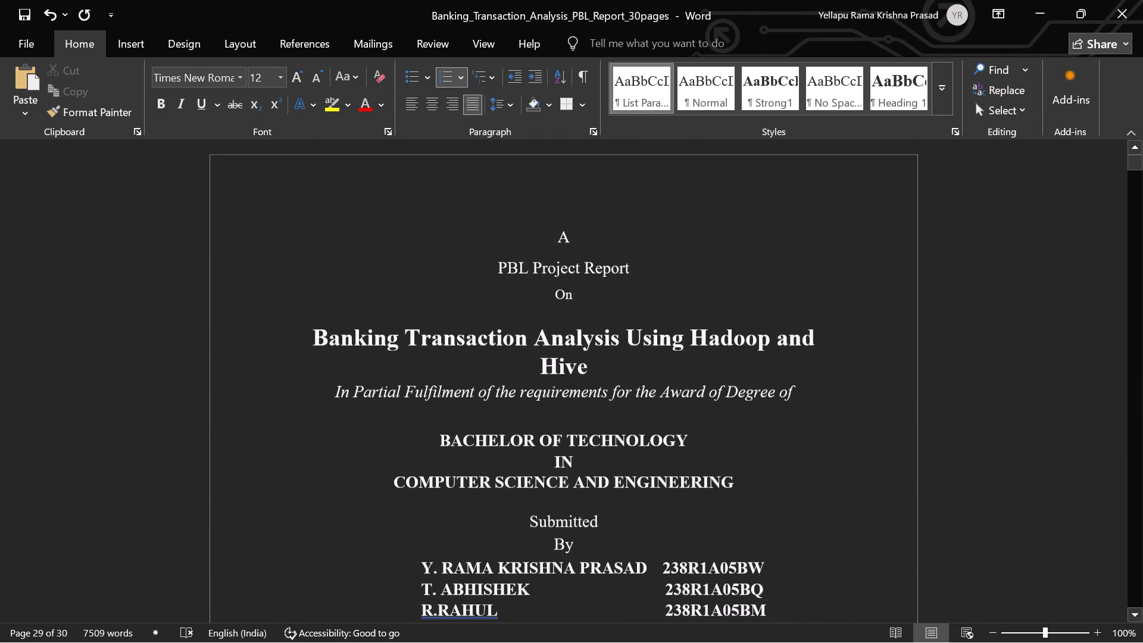
{"action": "scroll", "coordinate": [535, 520], "scroll_direction": "up", "scroll_amount": 2}
Save the report document.
{"action": "key", "text": "ctrl+s"}
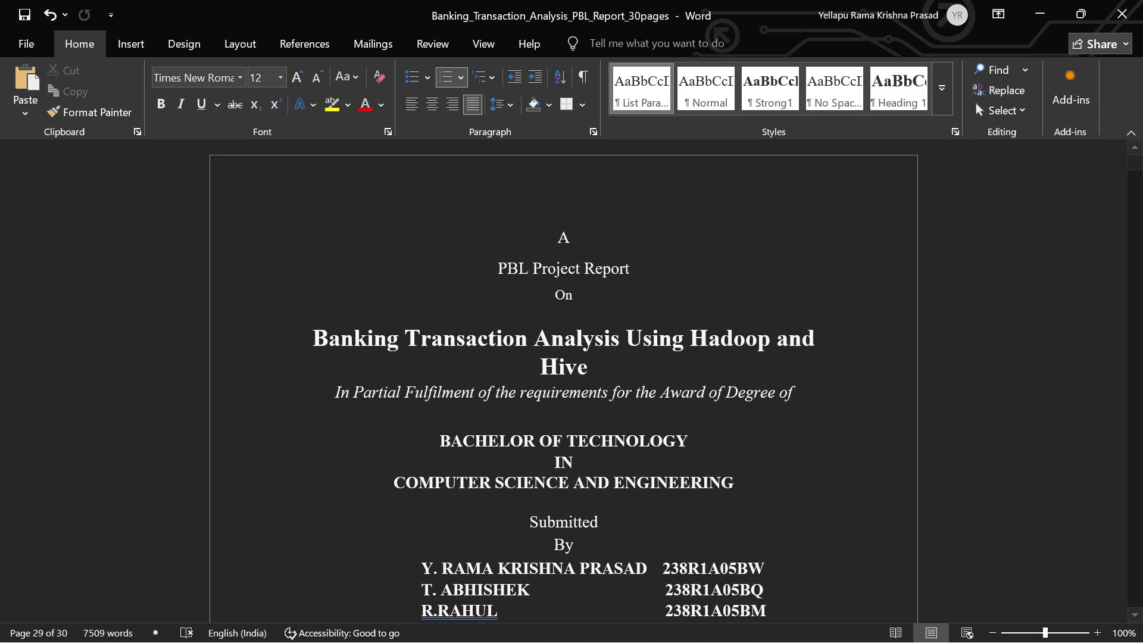
Open the print preview and look through the report's pages from the cover to the References and back.
{"action": "key", "text": "ctrl+p"}
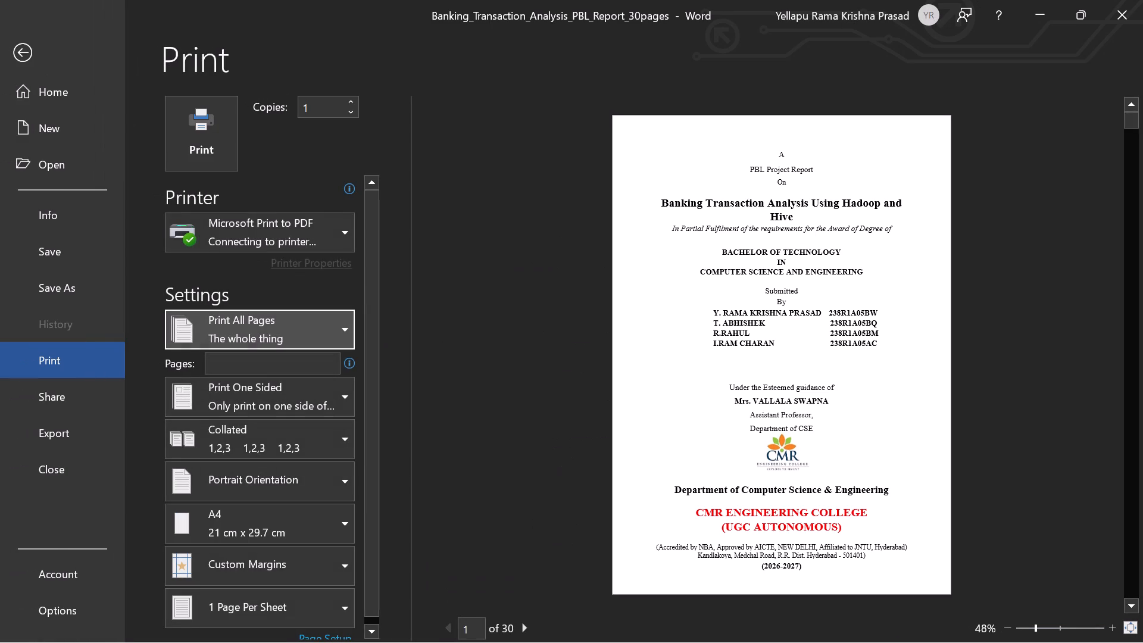
{"action": "left_click_drag", "start_coordinate": [885, 427], "coordinate": [826, 301]}
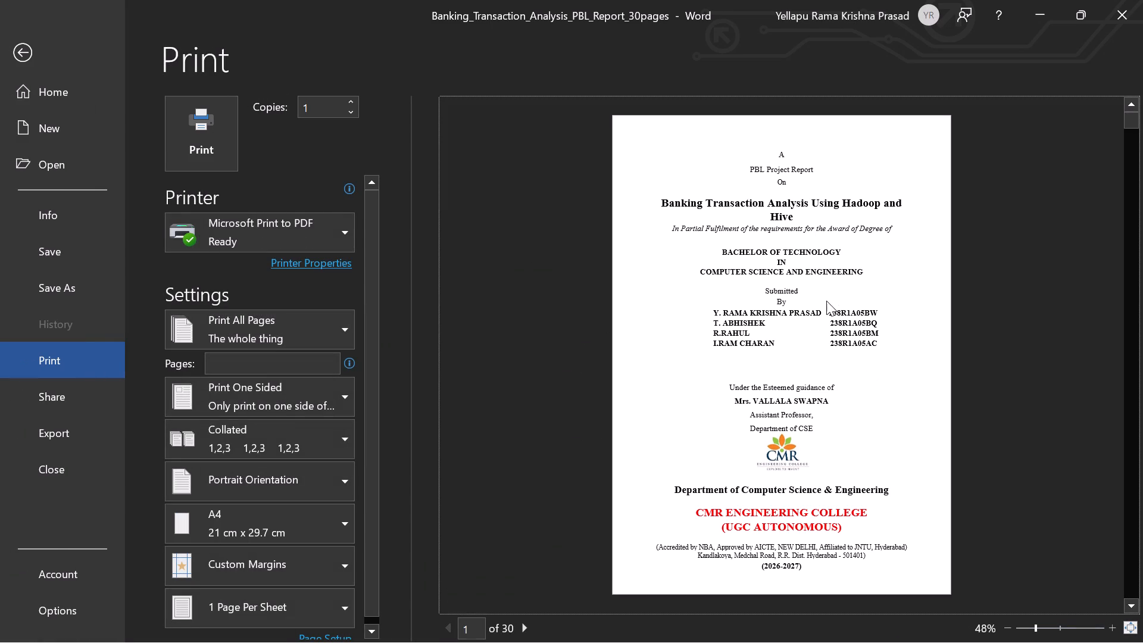
{"action": "scroll", "coordinate": [857, 376], "scroll_direction": "down", "scroll_amount": 20}
{"action": "scroll", "coordinate": [857, 376], "scroll_direction": "down", "scroll_amount": 3}
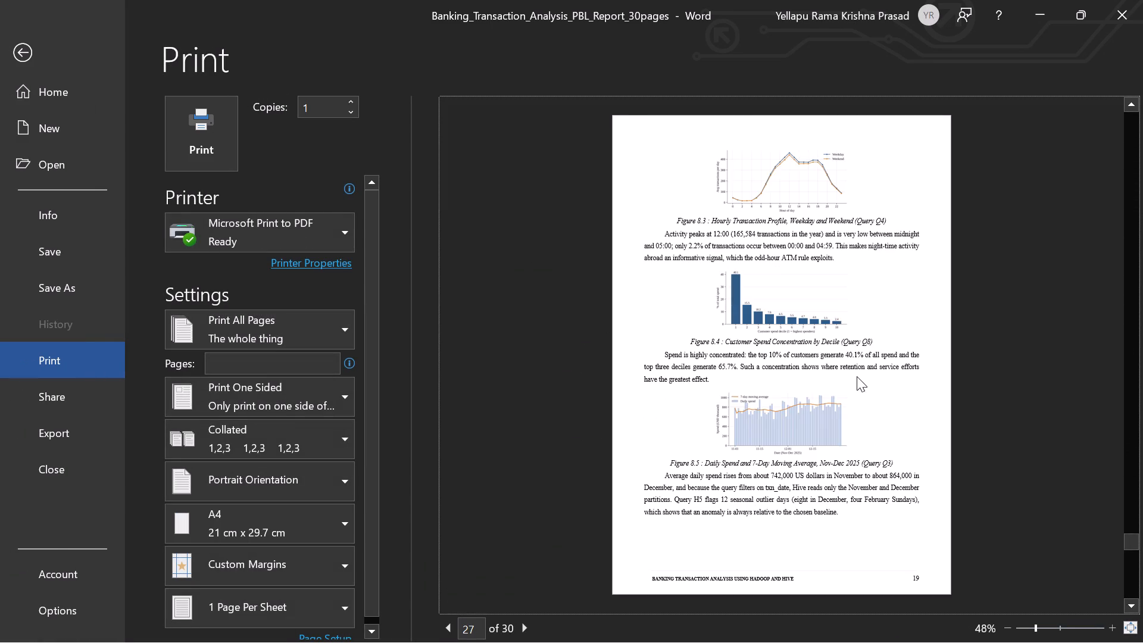
{"action": "scroll", "coordinate": [857, 376], "scroll_direction": "down", "scroll_amount": 10}
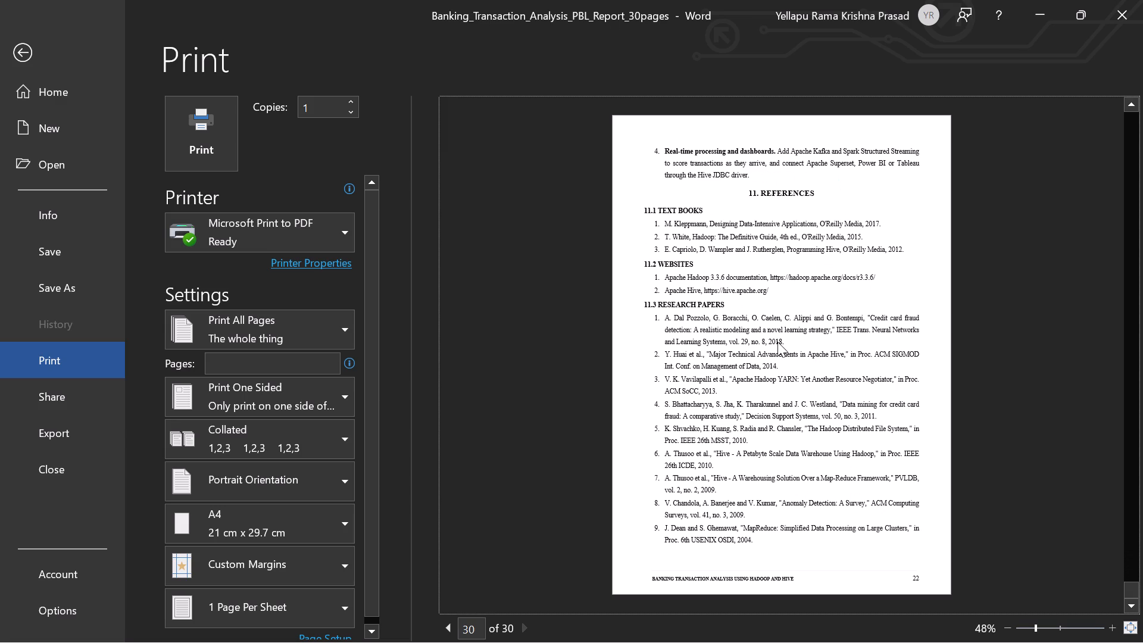
{"action": "scroll", "coordinate": [761, 405], "scroll_direction": "up", "scroll_amount": 2}
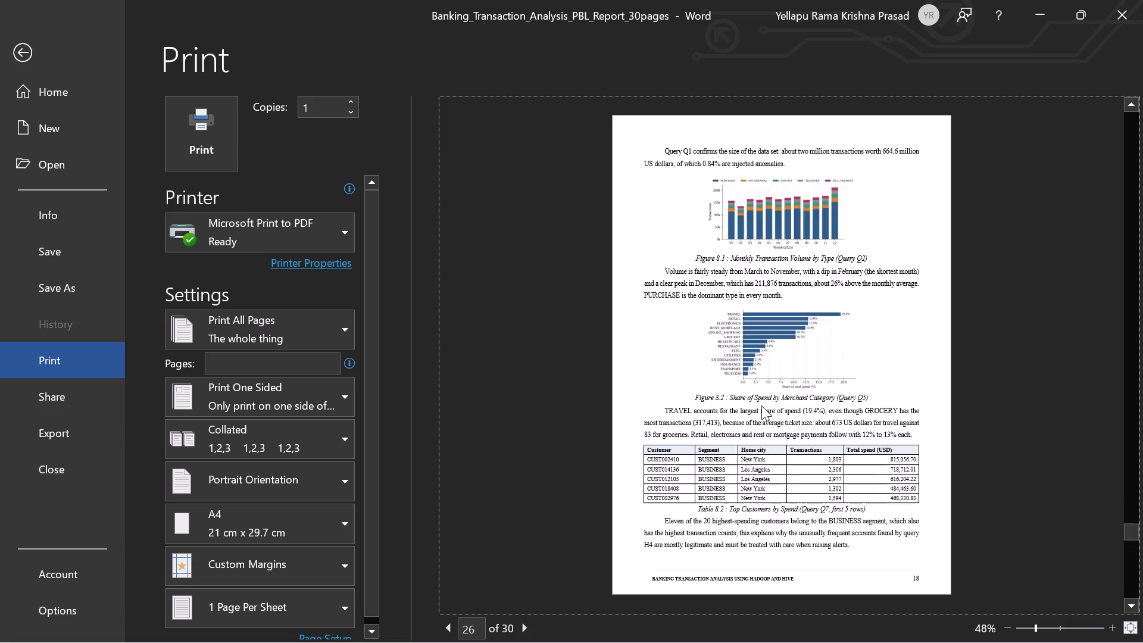
{"action": "scroll", "coordinate": [761, 405], "scroll_direction": "up", "scroll_amount": 18}
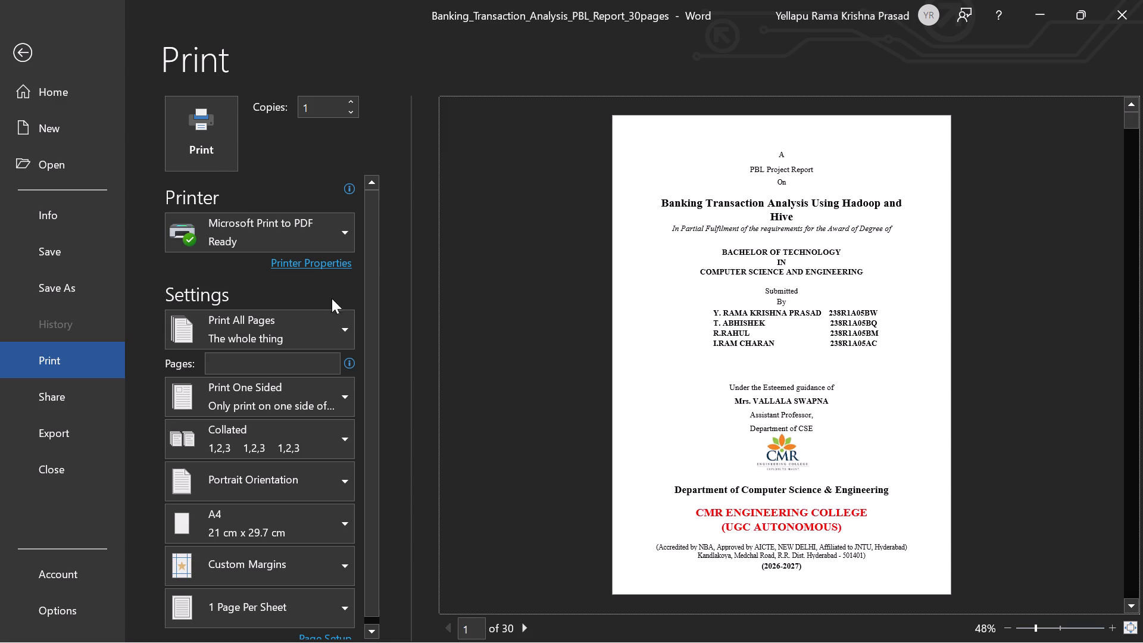
Print the whole report with Microsoft Print to PDF, saving it as BDAPBL in the Downloads folder.
{"action": "left_click", "coordinate": [186, 133]}
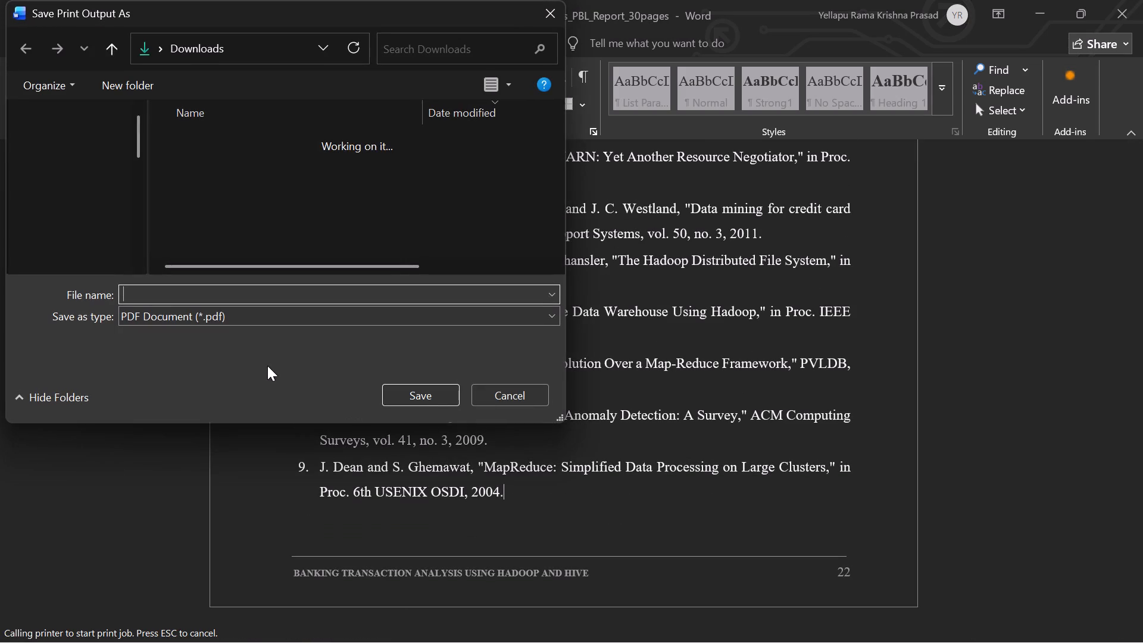
{"action": "left_click_drag", "start_coordinate": [153, 286], "coordinate": [151, 294]}
{"action": "left_click", "coordinate": [151, 294]}
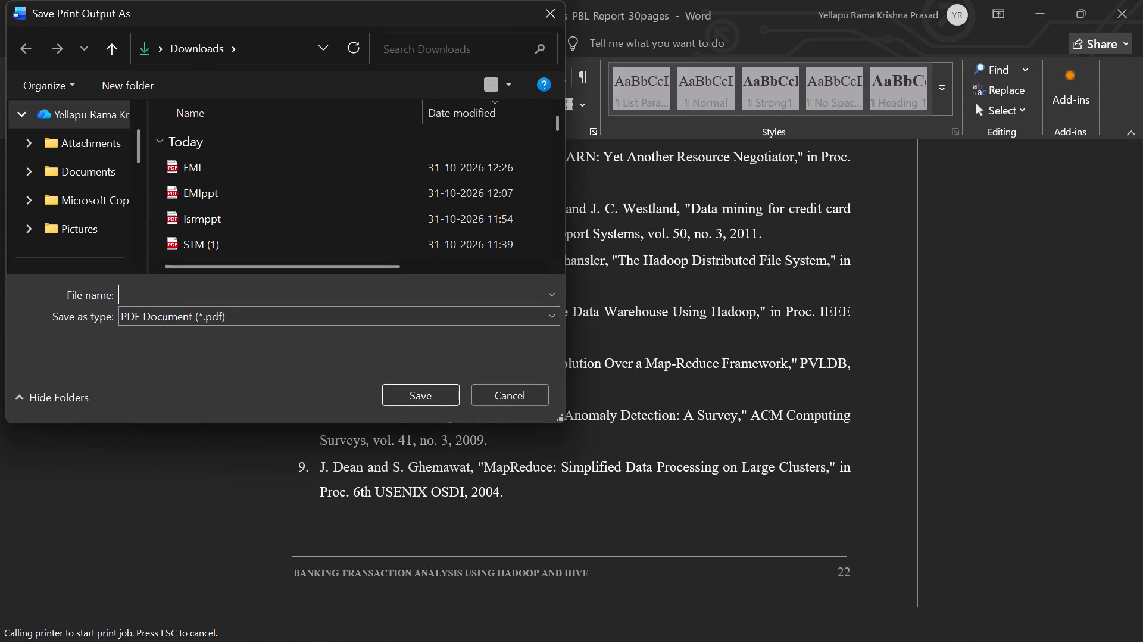
{"action": "type", "text": "BDA"}
{"action": "type", "text": "PBL"}
{"action": "left_click", "coordinate": [437, 401]}
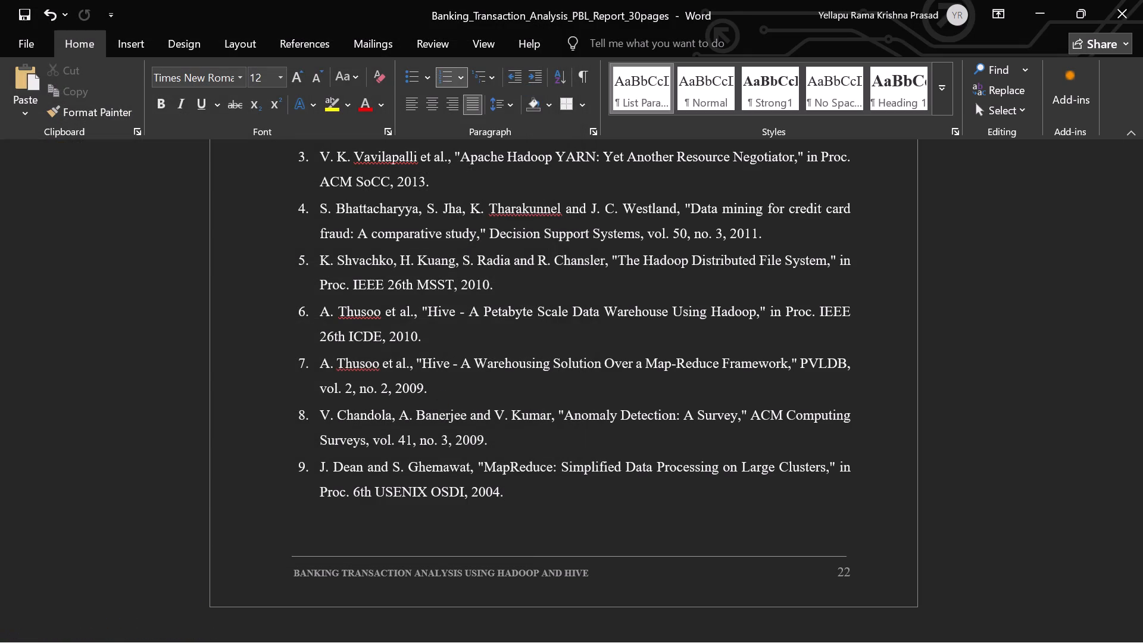
Switch to File Explorer and open the exported BDAPBL PDF from the Downloads folder.
{"action": "left_click", "coordinate": [533, 629]}
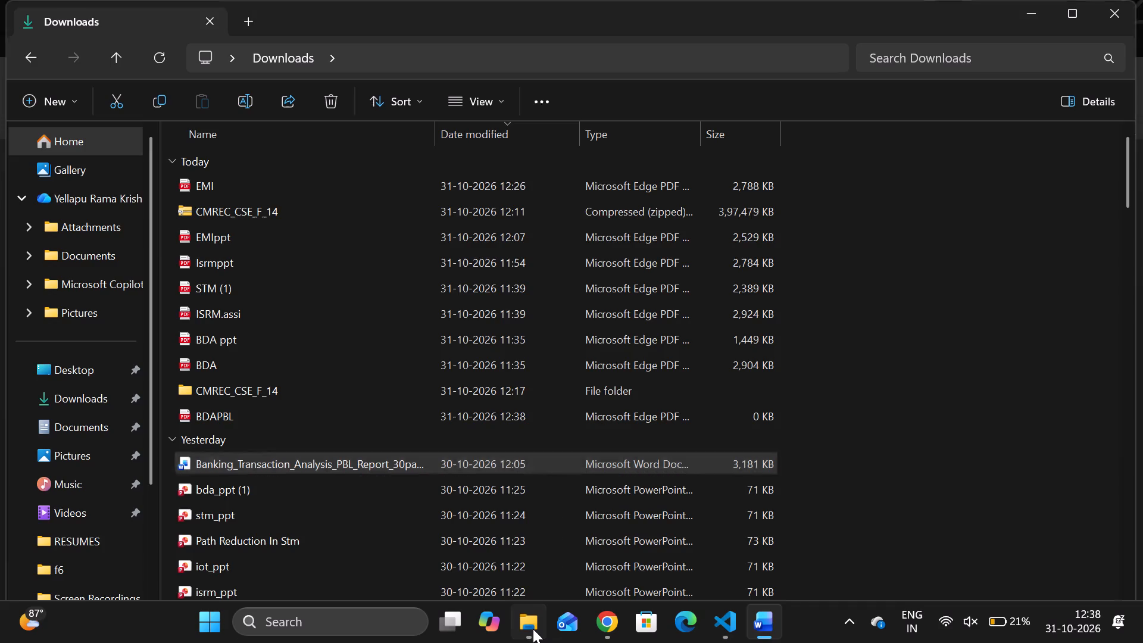
{"action": "left_click", "coordinate": [88, 399]}
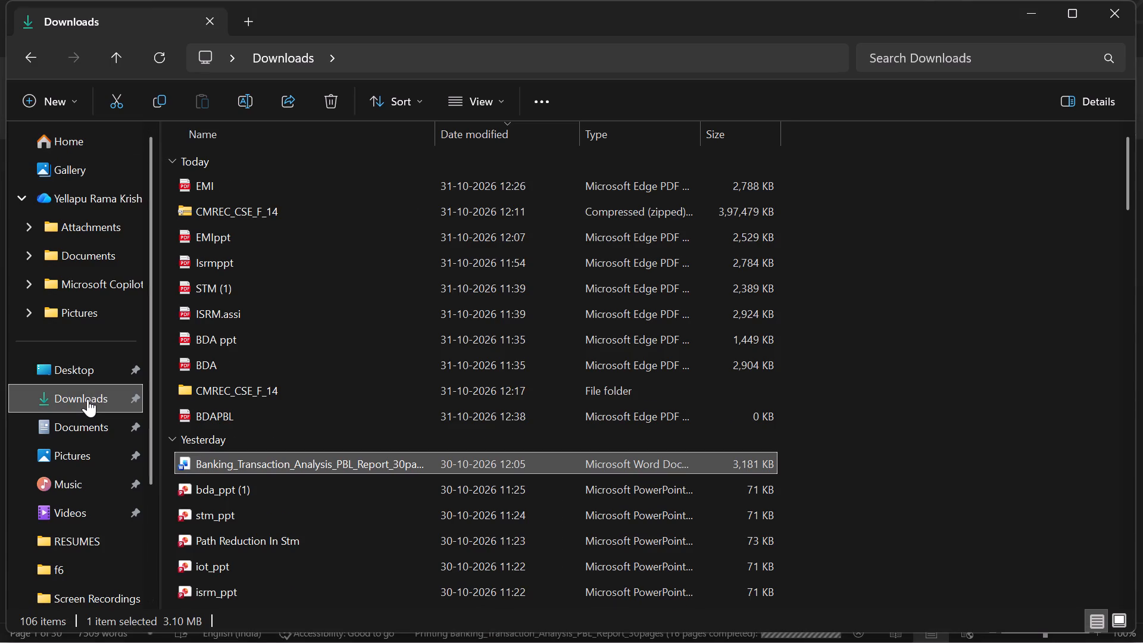
{"action": "scroll", "coordinate": [467, 410], "scroll_direction": "up", "scroll_amount": 3}
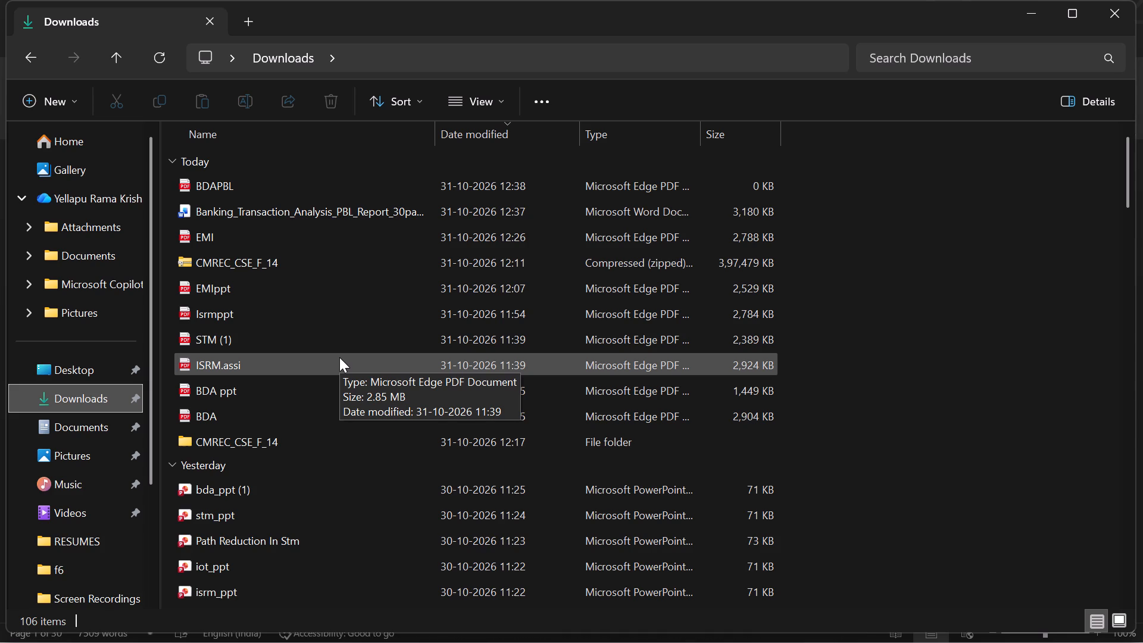
{"action": "scroll", "coordinate": [271, 286], "scroll_direction": "up", "scroll_amount": 5}
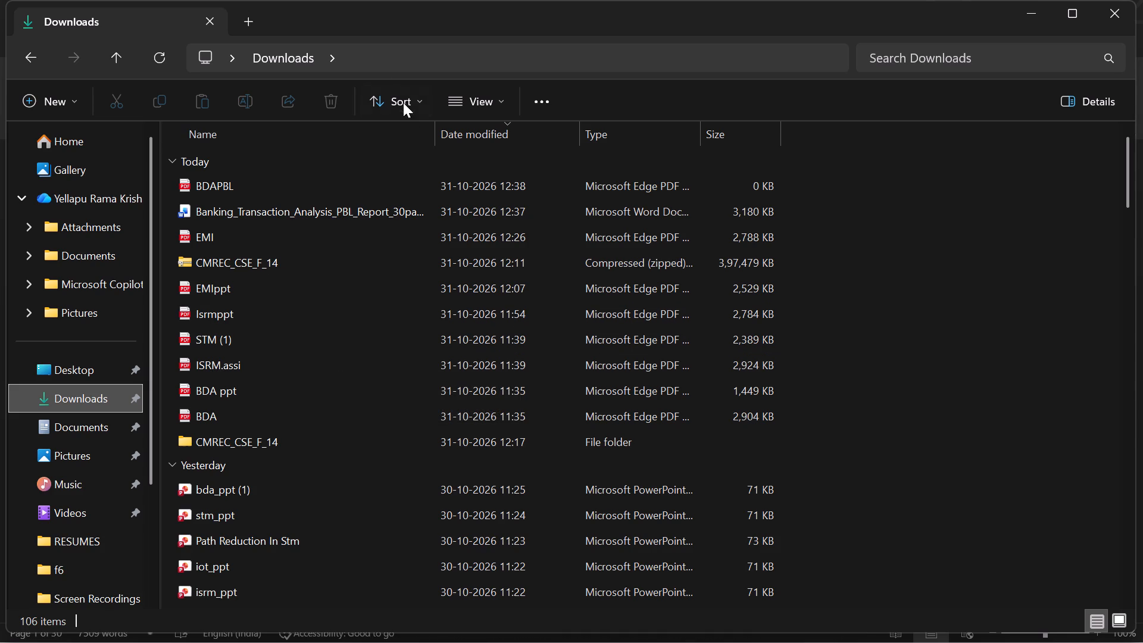
{"action": "left_click", "coordinate": [79, 398]}
{"action": "left_click", "coordinate": [84, 434]}
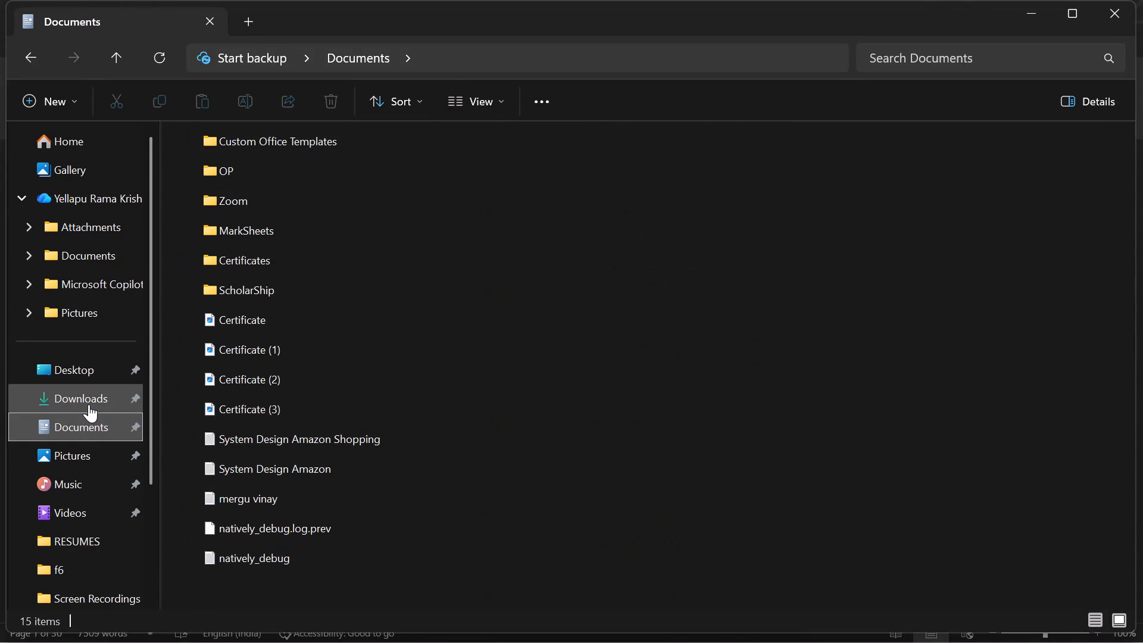
{"action": "left_click", "coordinate": [89, 404]}
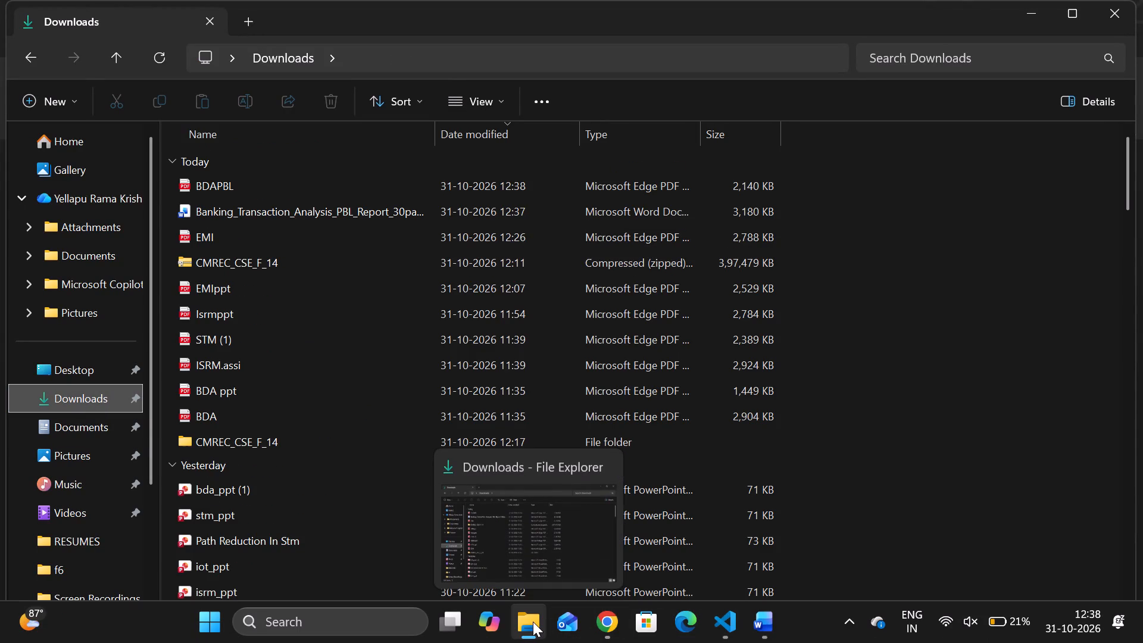
{"action": "scroll", "coordinate": [799, 316], "scroll_direction": "up", "scroll_amount": 5}
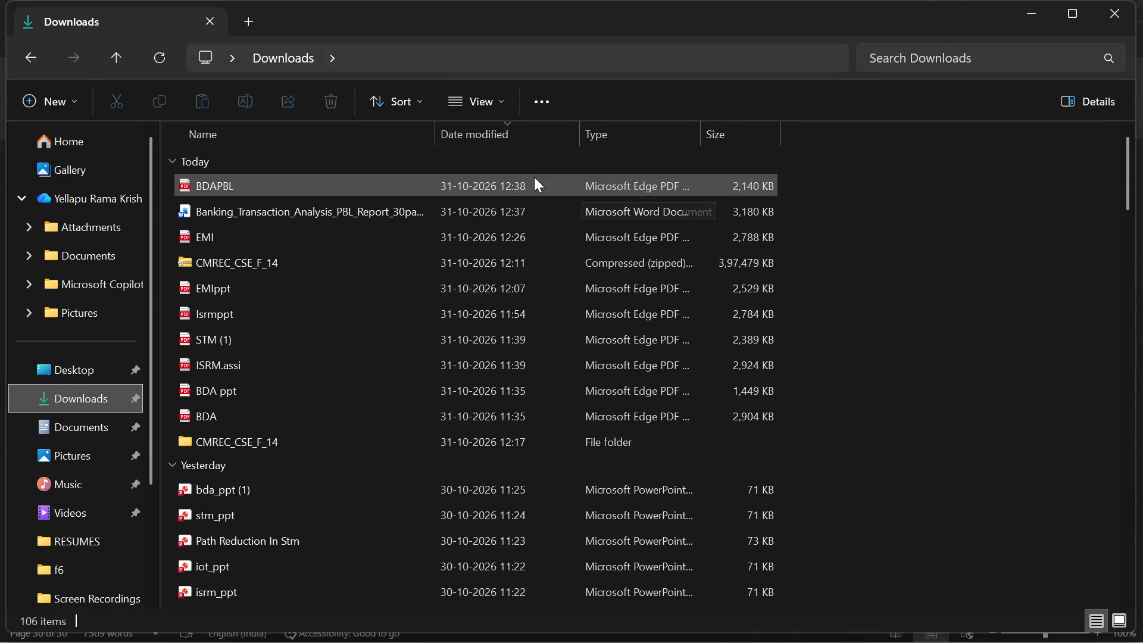
{"action": "double_click", "coordinate": [534, 179]}
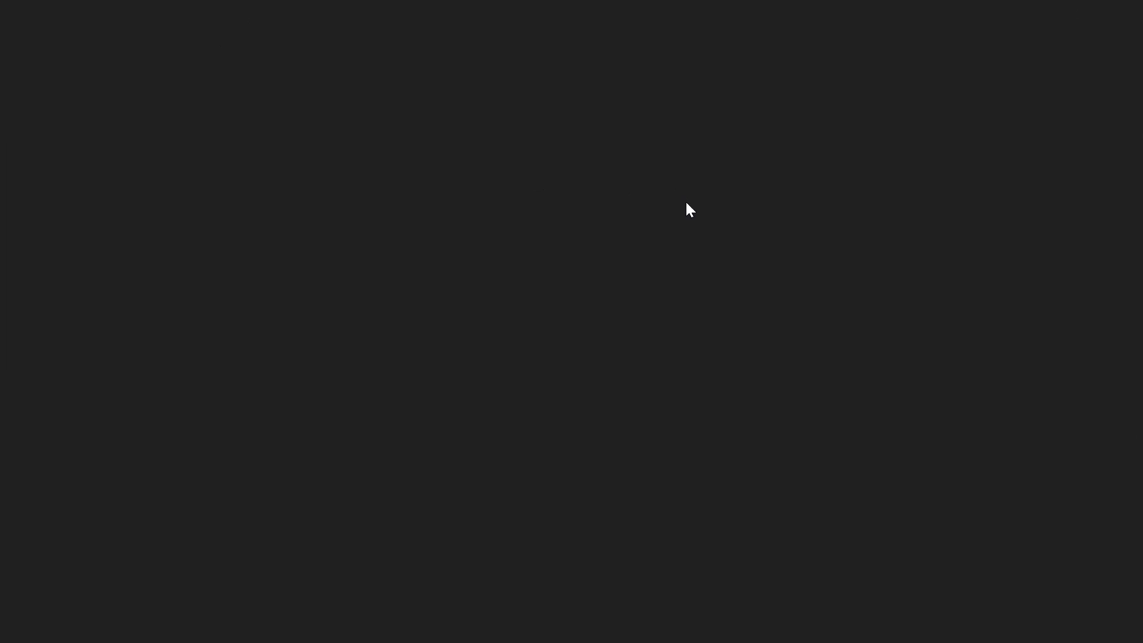
Look through the exported report PDF from the cover to the References and back, and put its window away.
{"action": "scroll", "coordinate": [660, 298], "scroll_direction": "down", "scroll_amount": 1}
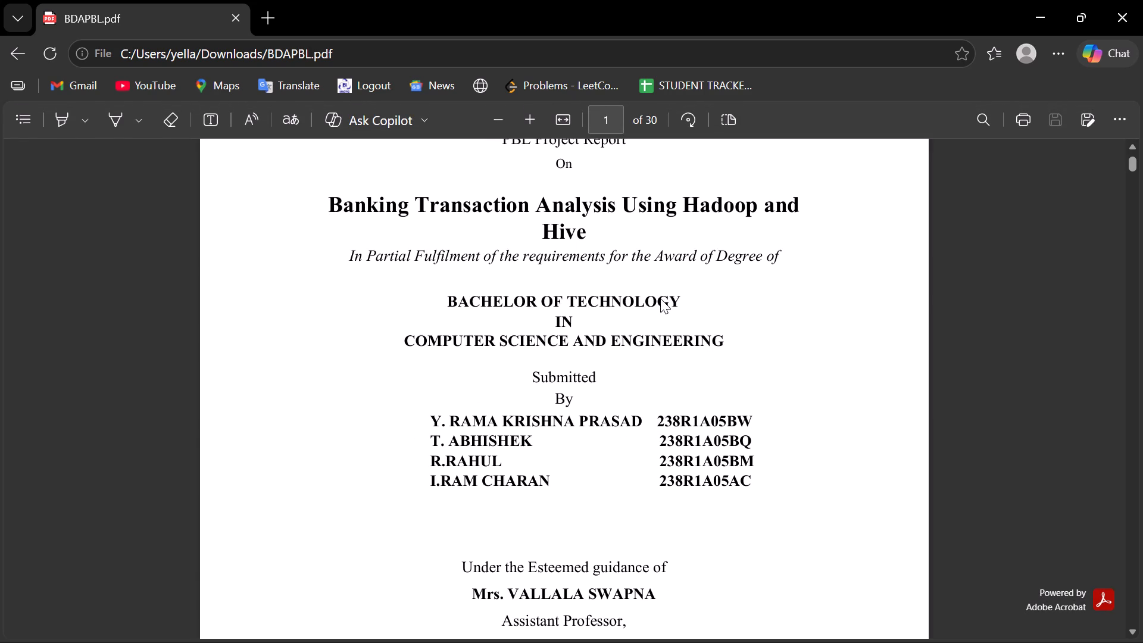
{"action": "scroll", "coordinate": [678, 363], "scroll_direction": "down", "scroll_amount": 5}
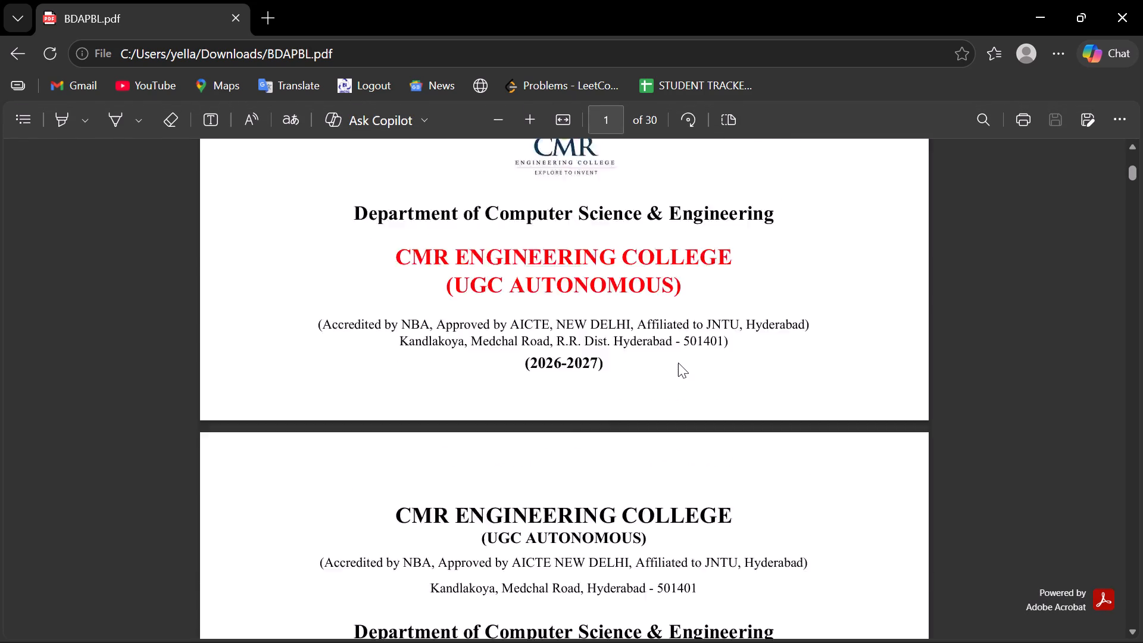
{"action": "scroll", "coordinate": [678, 363], "scroll_direction": "down", "scroll_amount": 5}
{"action": "scroll", "coordinate": [678, 363], "scroll_direction": "up", "scroll_amount": 1}
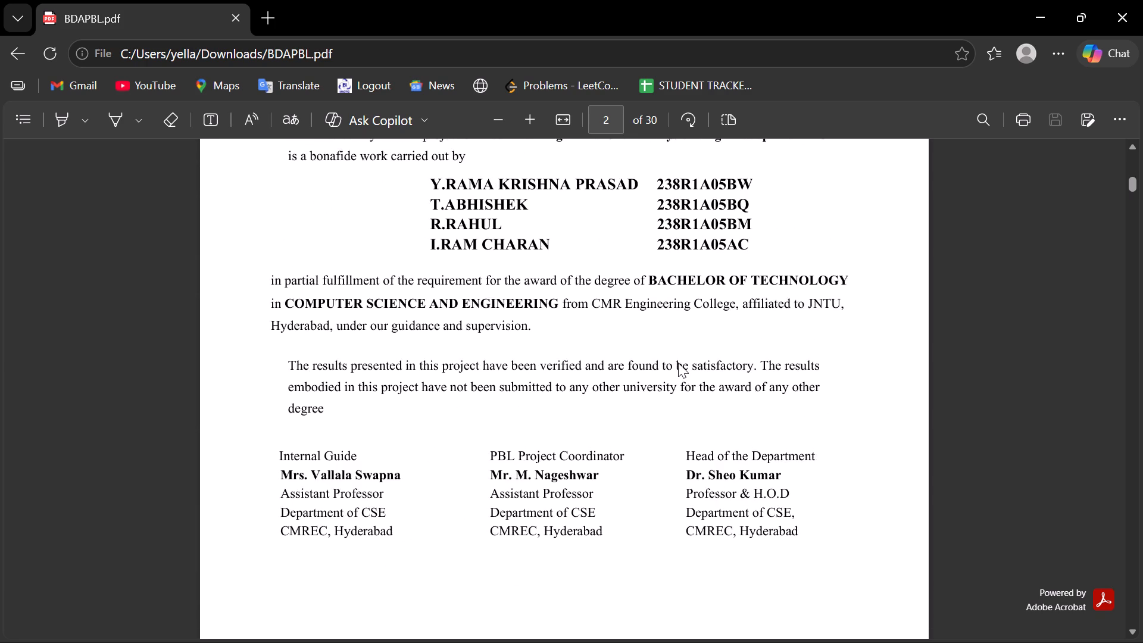
{"action": "scroll", "coordinate": [678, 363], "scroll_direction": "down", "scroll_amount": 5}
{"action": "scroll", "coordinate": [678, 363], "scroll_direction": "down", "scroll_amount": 20}
{"action": "scroll", "coordinate": [678, 363], "scroll_direction": "down", "scroll_amount": 10}
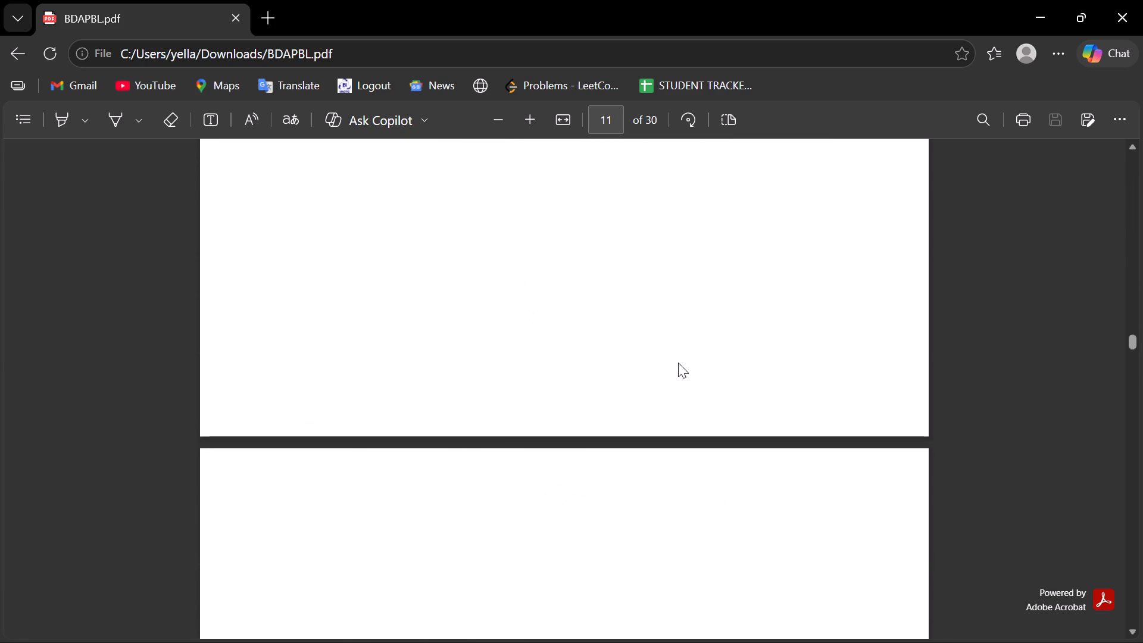
{"action": "scroll", "coordinate": [678, 363], "scroll_direction": "down", "scroll_amount": 20}
{"action": "scroll", "coordinate": [678, 363], "scroll_direction": "down", "scroll_amount": 18}
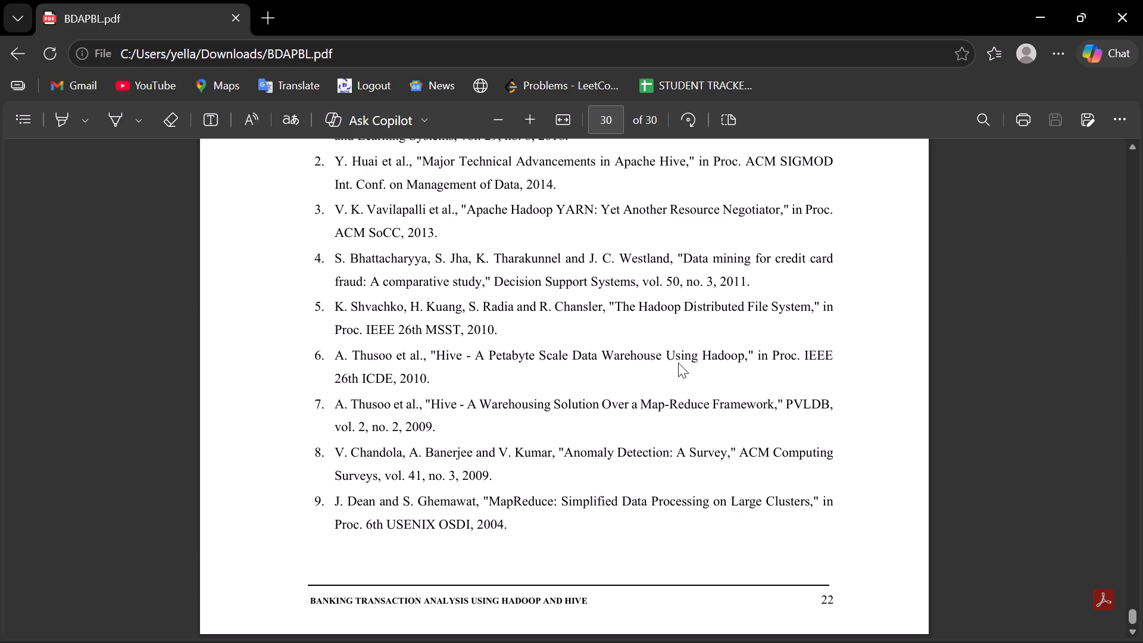
{"action": "scroll", "coordinate": [746, 363], "scroll_direction": "up", "scroll_amount": 13}
{"action": "scroll", "coordinate": [746, 363], "scroll_direction": "up", "scroll_amount": 17}
{"action": "scroll", "coordinate": [746, 363], "scroll_direction": "up", "scroll_amount": 8}
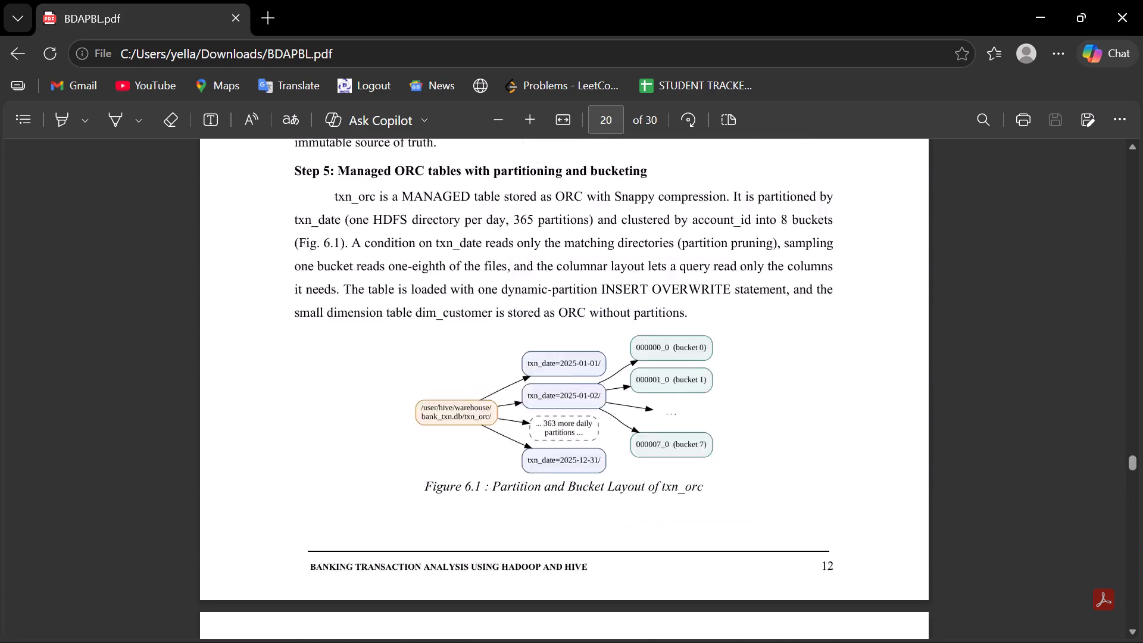
{"action": "scroll", "coordinate": [746, 363], "scroll_direction": "up", "scroll_amount": 9}
{"action": "scroll", "coordinate": [746, 363], "scroll_direction": "up", "scroll_amount": 19}
{"action": "scroll", "coordinate": [746, 363], "scroll_direction": "up", "scroll_amount": 10}
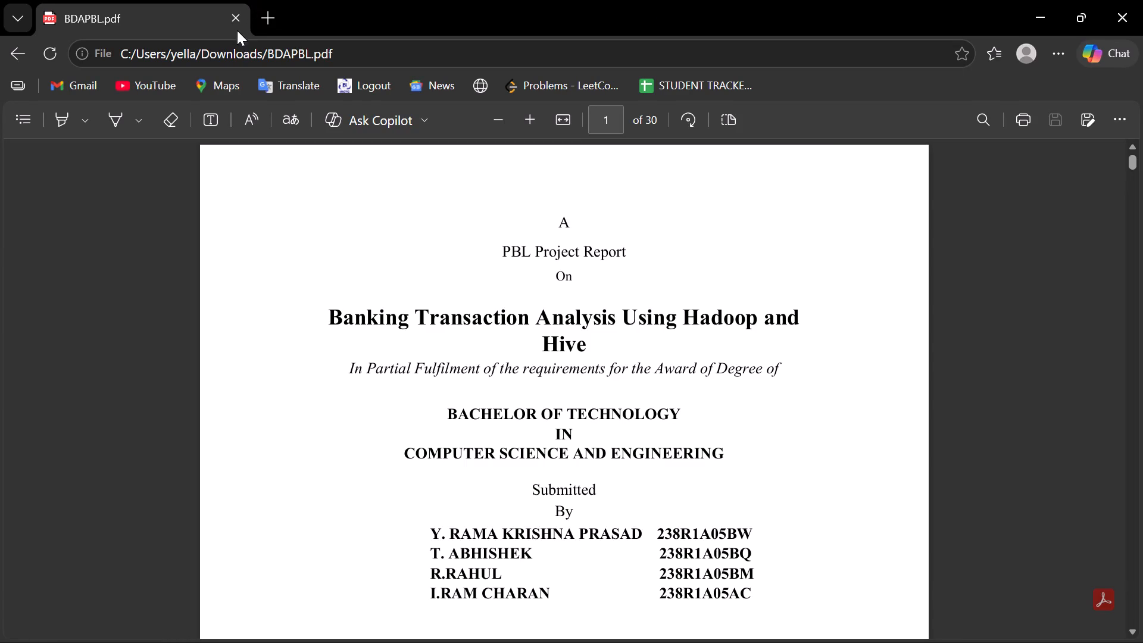
{"action": "left_click", "coordinate": [1040, 17]}
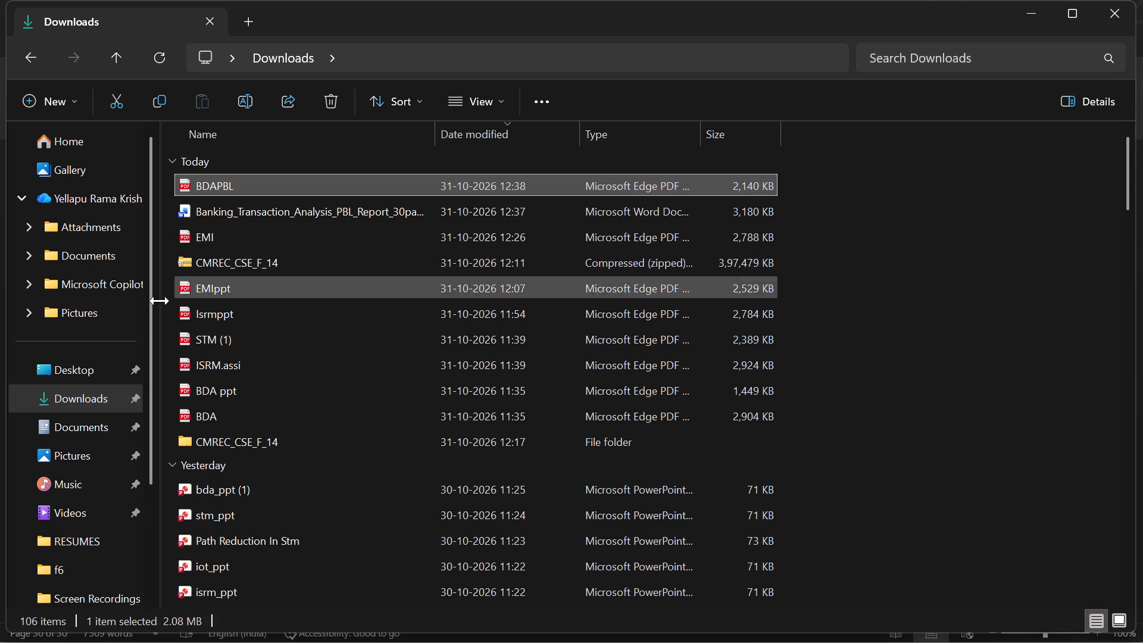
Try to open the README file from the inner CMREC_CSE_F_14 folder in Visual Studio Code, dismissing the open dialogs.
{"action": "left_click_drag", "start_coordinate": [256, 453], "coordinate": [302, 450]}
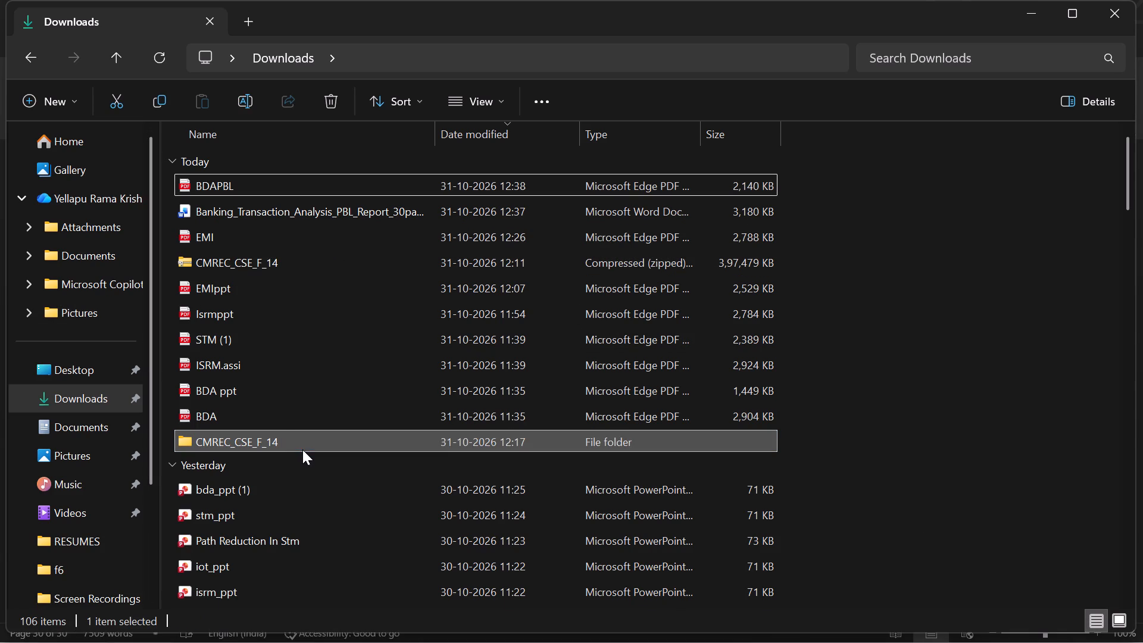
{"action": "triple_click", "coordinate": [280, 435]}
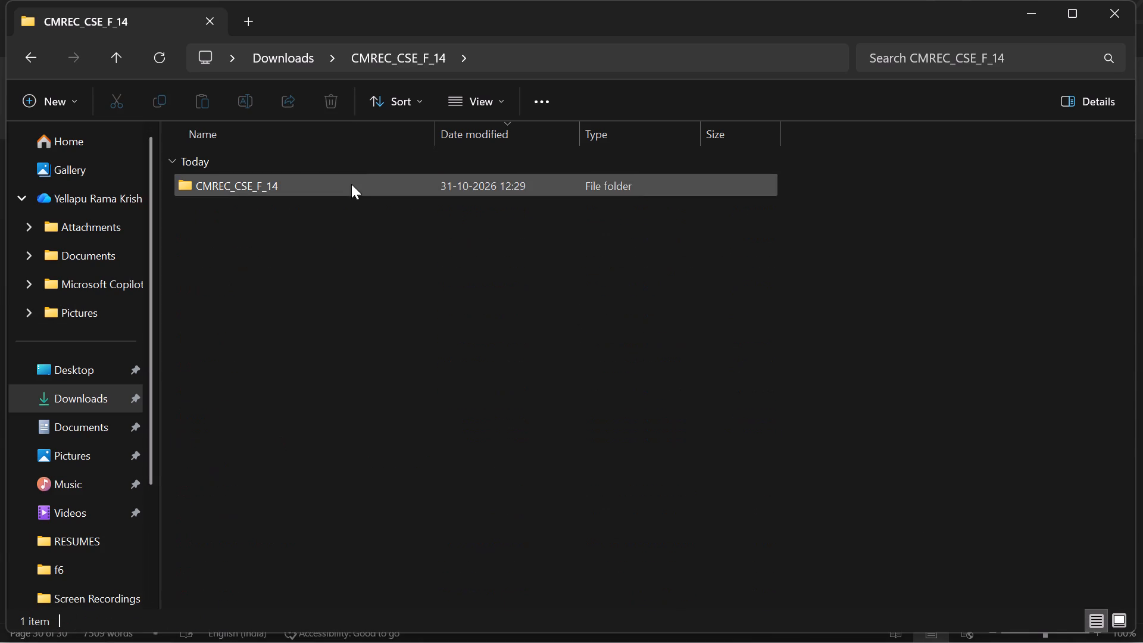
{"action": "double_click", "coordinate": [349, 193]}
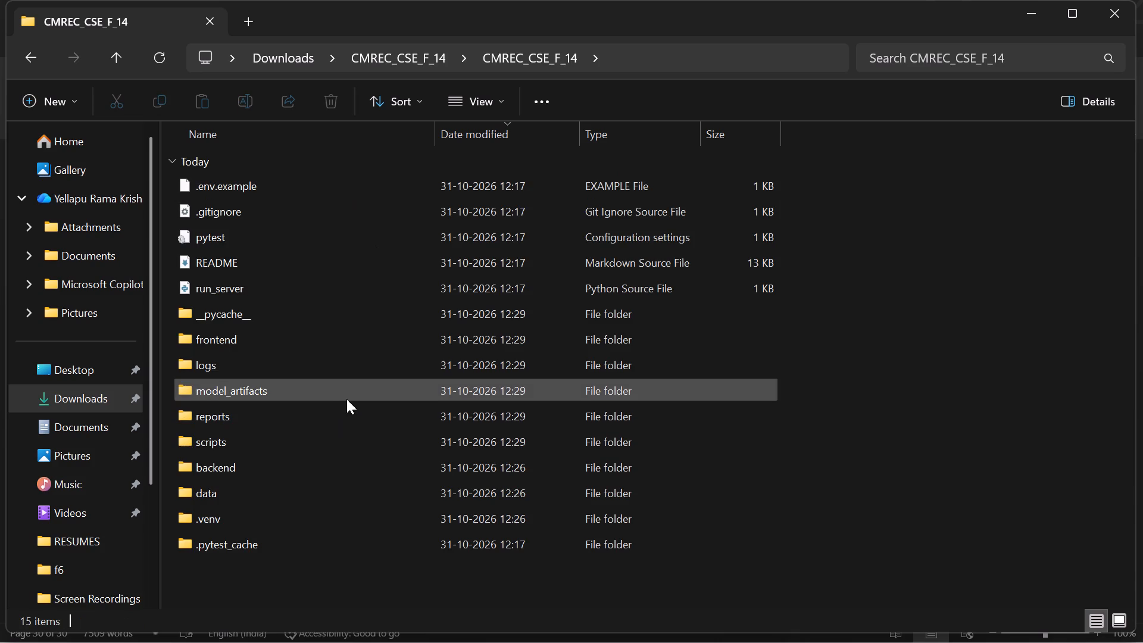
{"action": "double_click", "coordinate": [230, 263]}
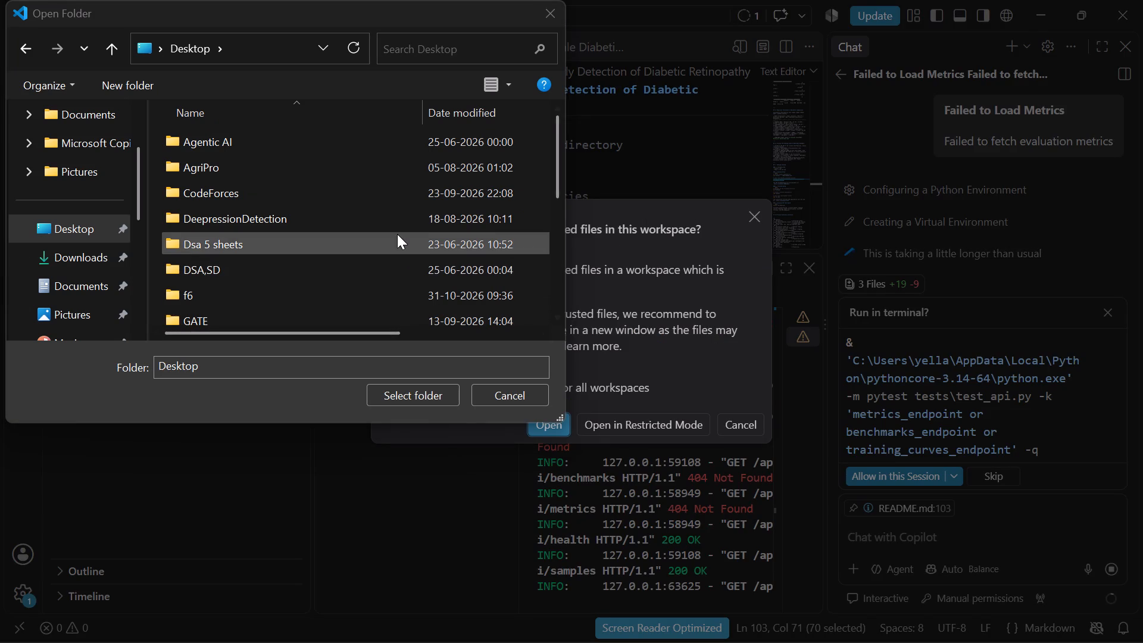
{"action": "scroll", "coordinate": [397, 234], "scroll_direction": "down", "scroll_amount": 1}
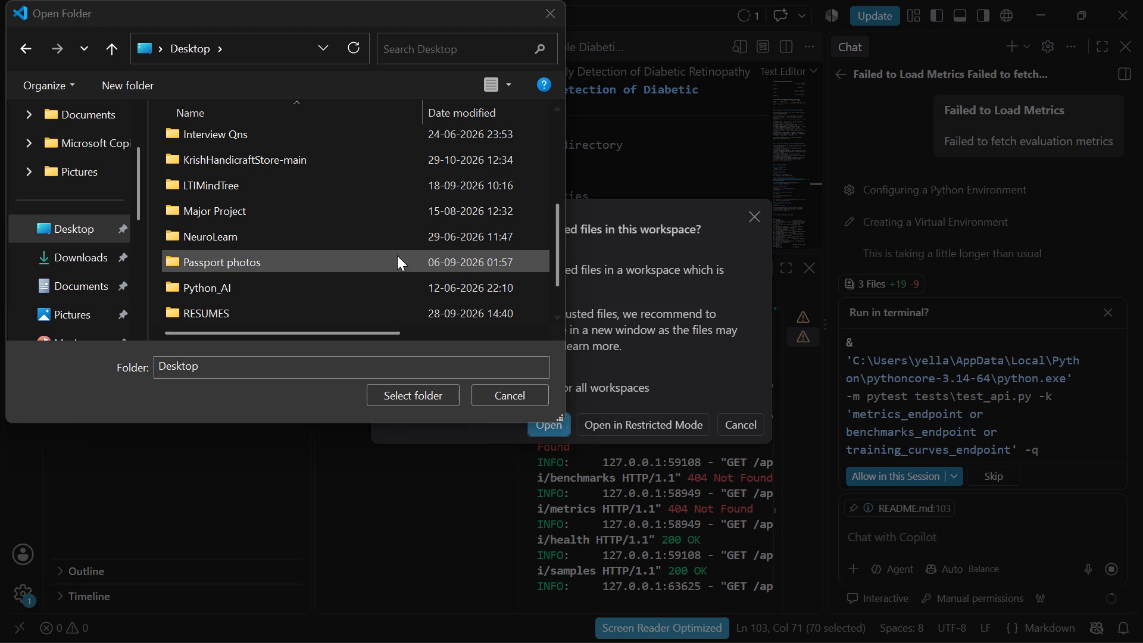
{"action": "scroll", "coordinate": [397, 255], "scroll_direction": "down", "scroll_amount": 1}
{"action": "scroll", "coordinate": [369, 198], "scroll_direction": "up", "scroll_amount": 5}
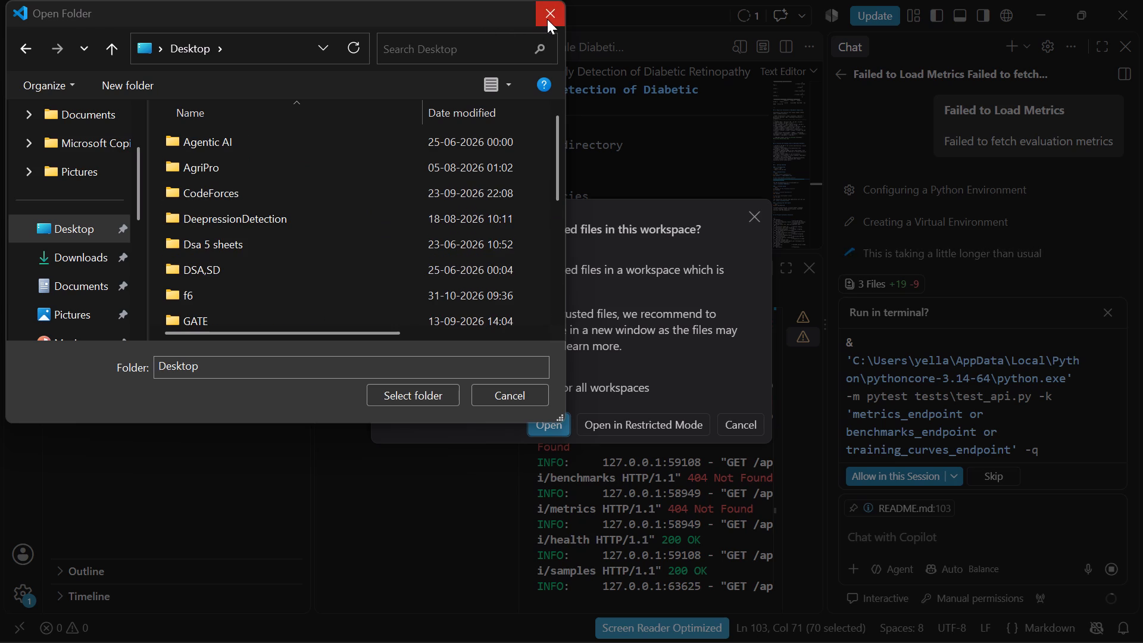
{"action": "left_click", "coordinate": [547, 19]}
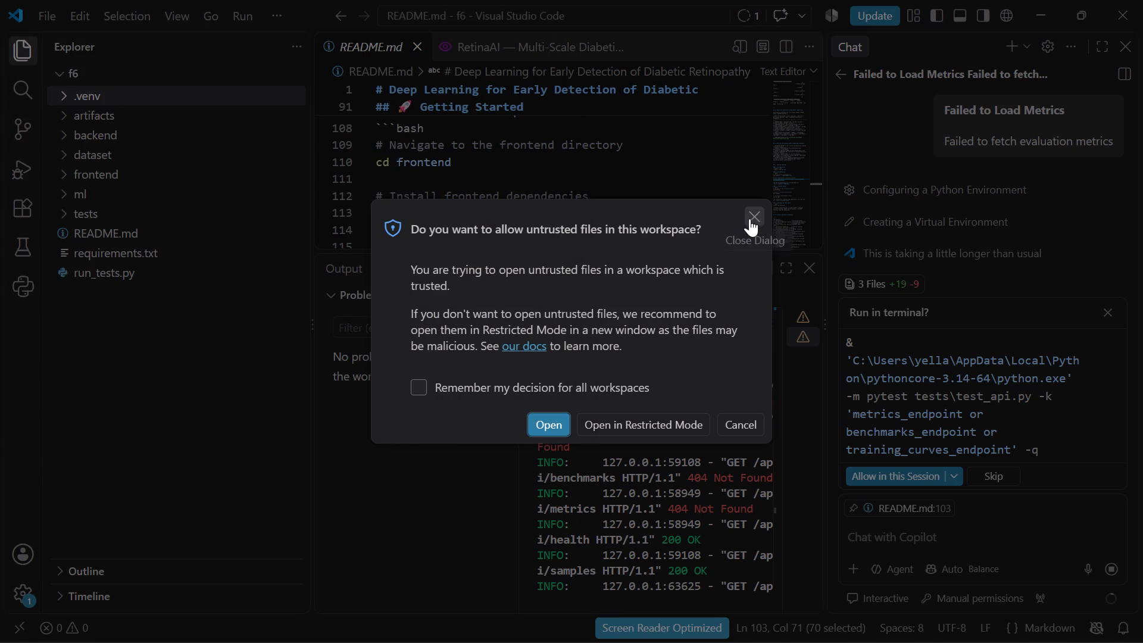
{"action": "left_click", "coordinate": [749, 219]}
Examine the f6 project's README.md from its beginning and glance at the RetinaAI app preview.
{"action": "scroll", "coordinate": [643, 182], "scroll_direction": "up", "scroll_amount": 5}
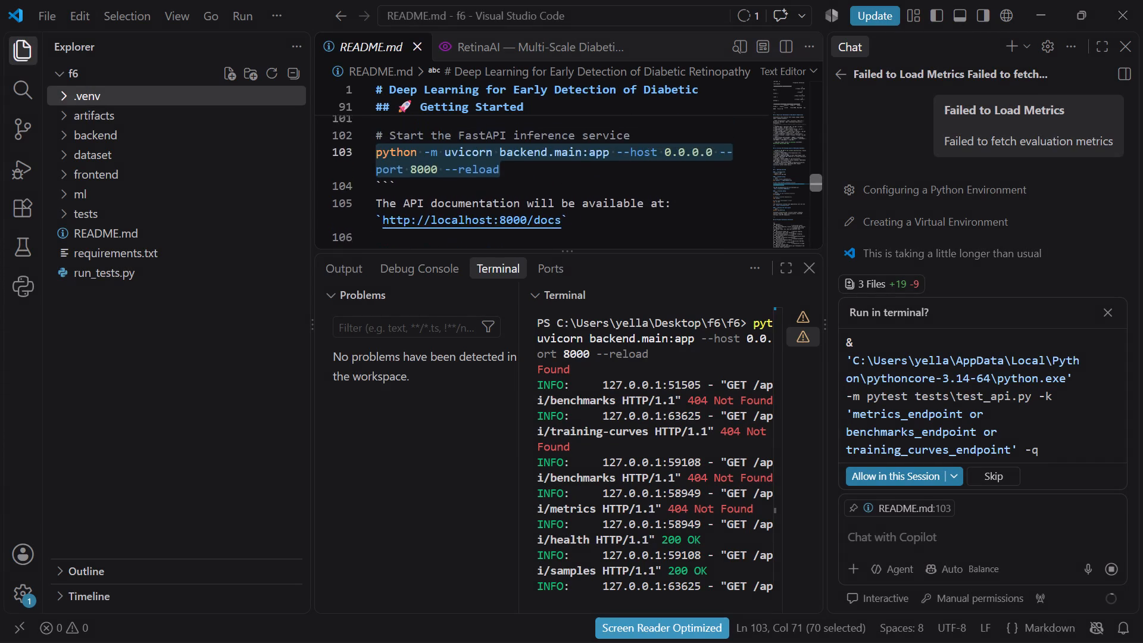
{"action": "scroll", "coordinate": [606, 197], "scroll_direction": "up", "scroll_amount": 13}
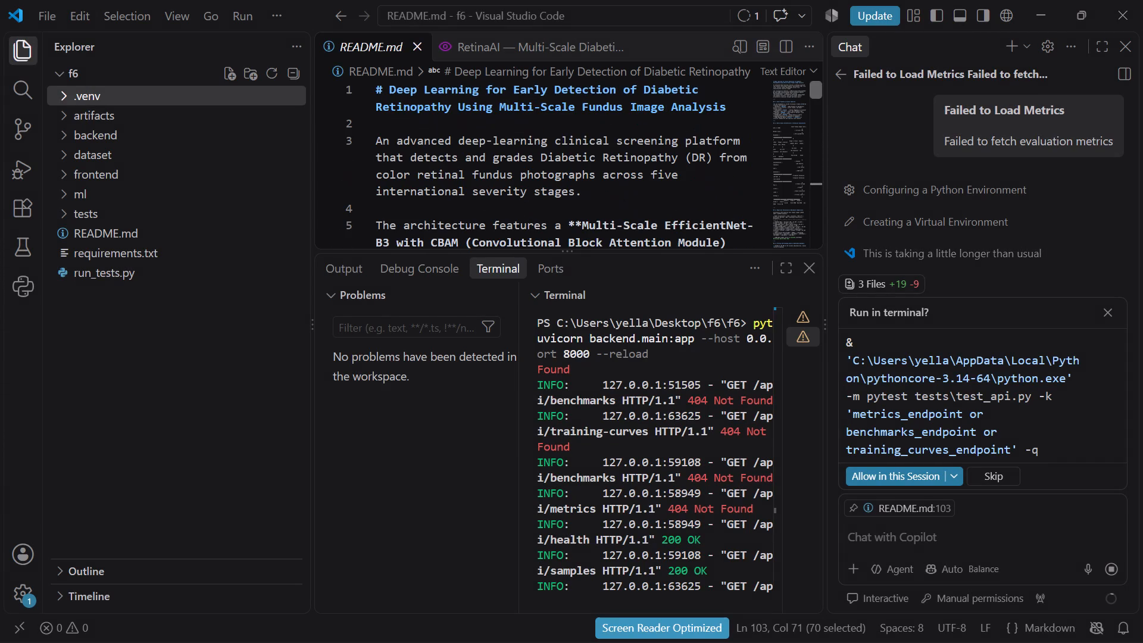
{"action": "scroll", "coordinate": [606, 197], "scroll_direction": "up", "scroll_amount": 6}
{"action": "left_click", "coordinate": [480, 40]}
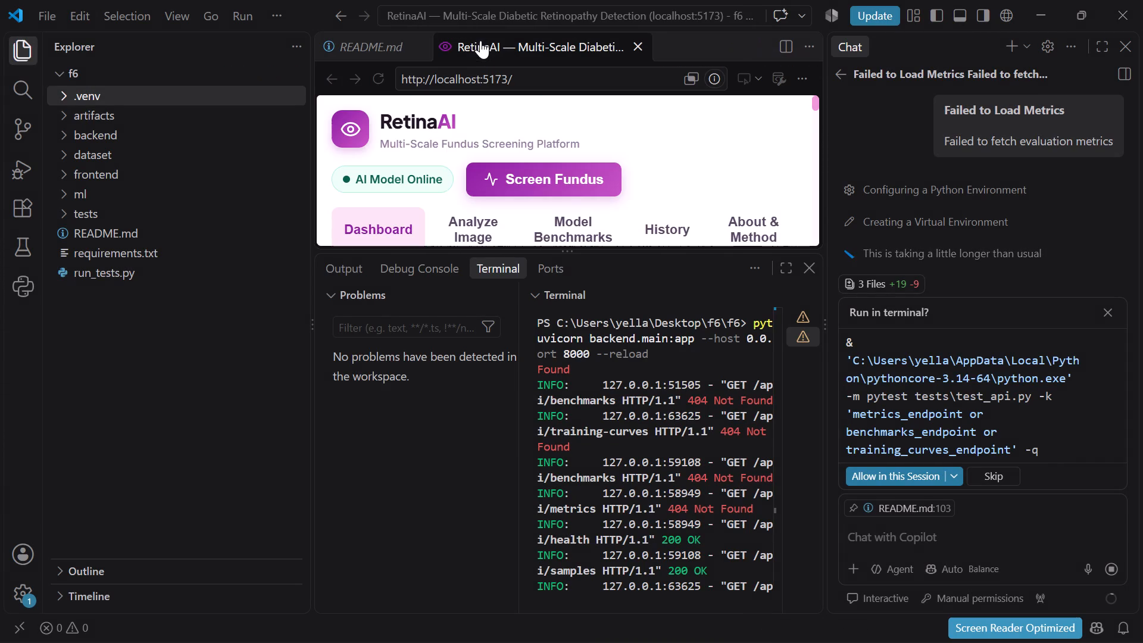
{"action": "left_click", "coordinate": [380, 50]}
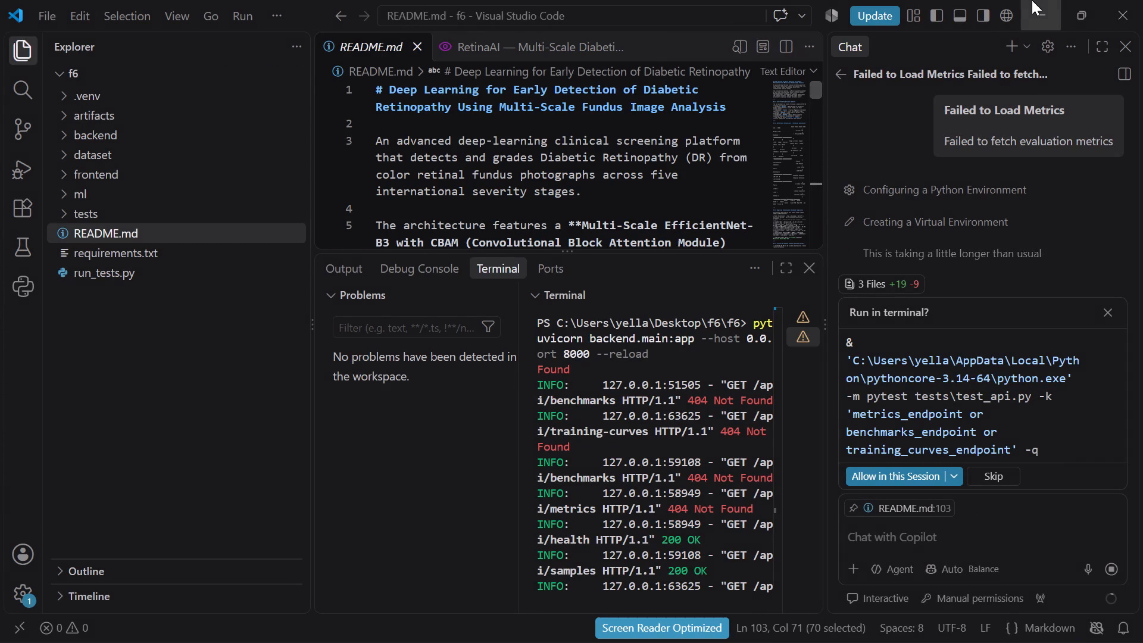